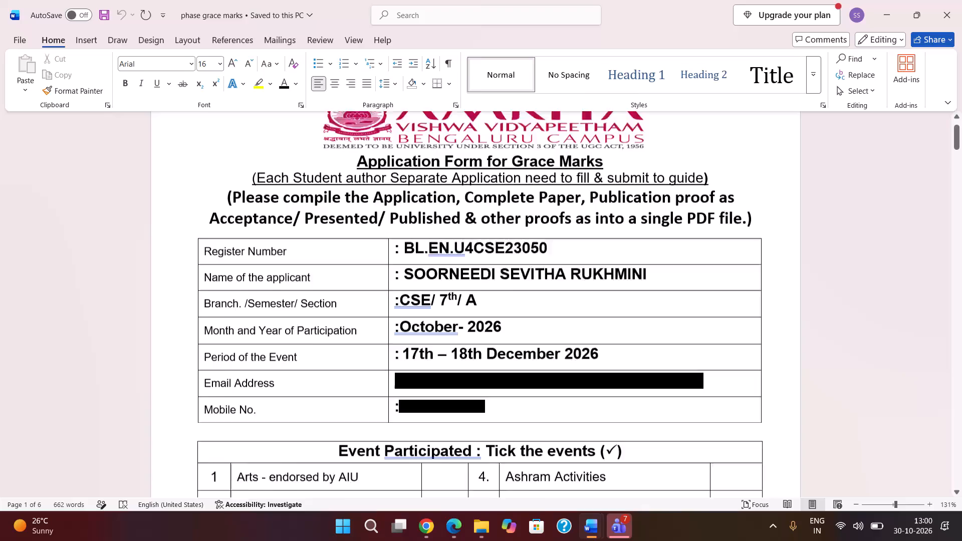
# Review the filled-in grace marks application, from the applicant details through the research section and acceptance proof to the certificate section.
pyautogui.scroll(-7, 468, 446)
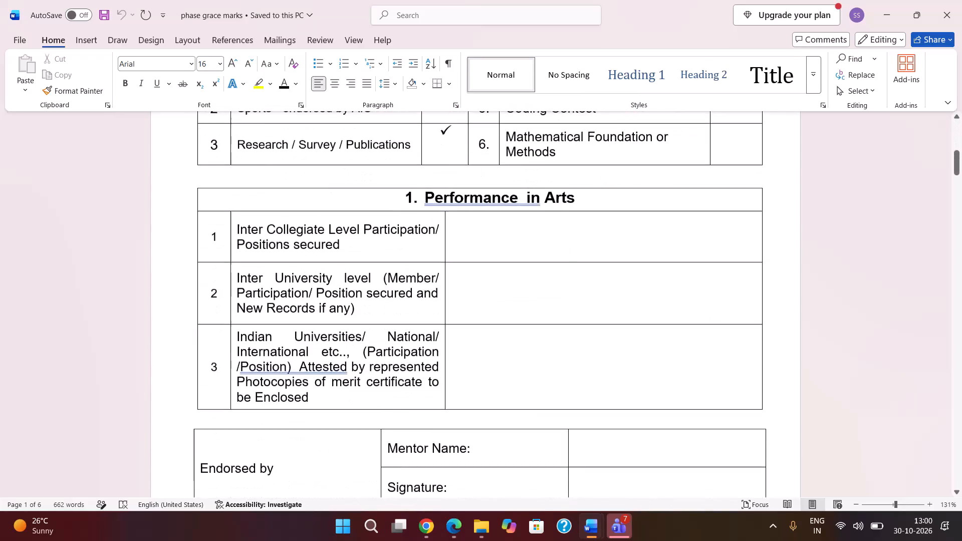
pyautogui.scroll(-5, 468, 446)
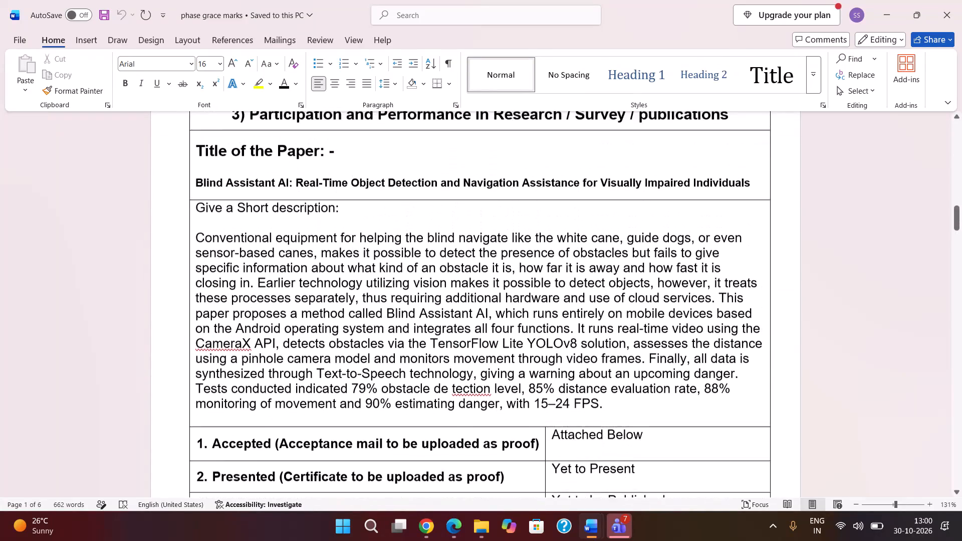
pyautogui.scroll(-6, 468, 446)
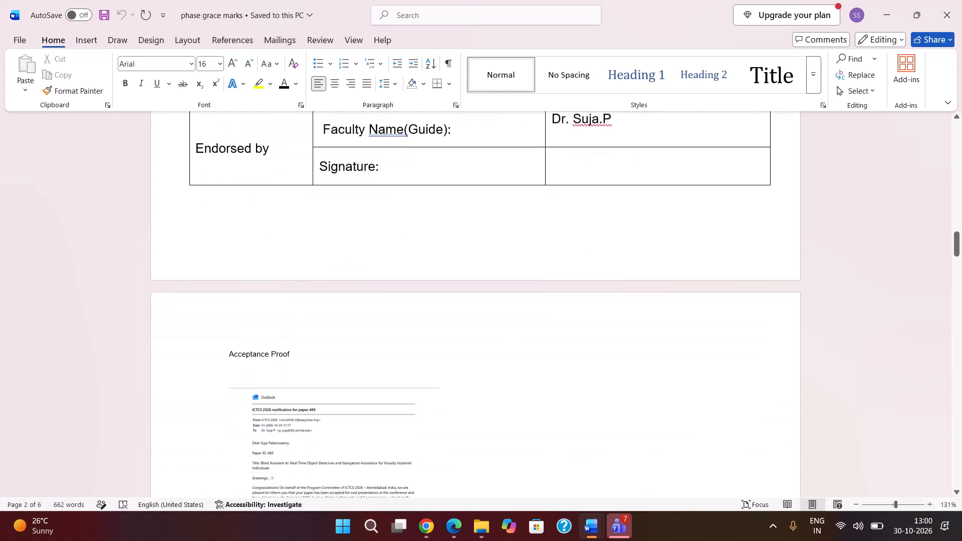
pyautogui.scroll(-4, 468, 446)
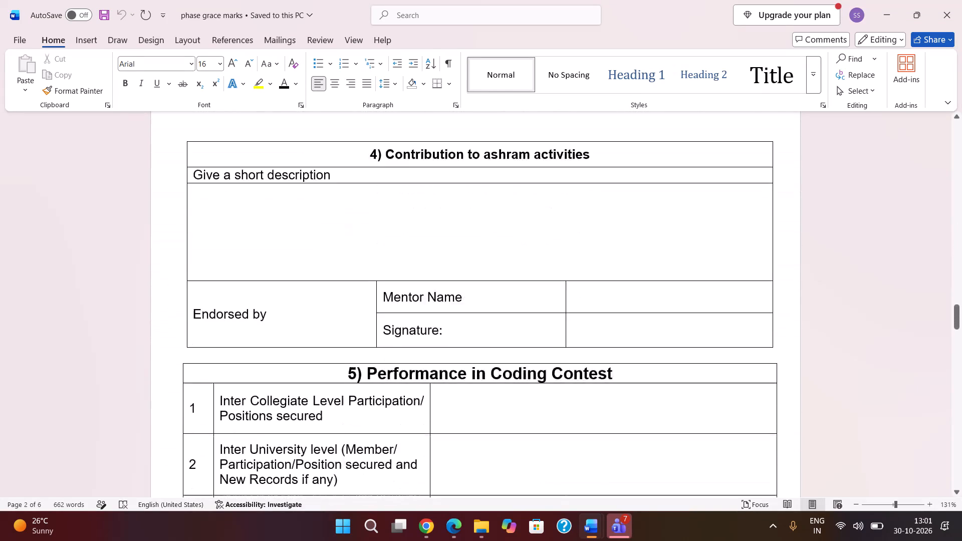
pyautogui.scroll(-5, 468, 446)
pyautogui.scroll(6, 468, 446)
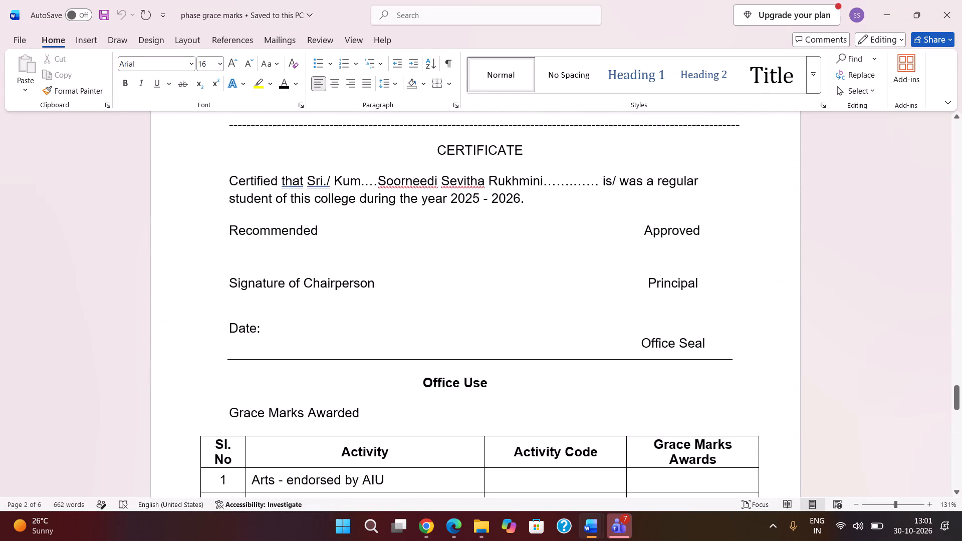
pyautogui.scroll(4, 468, 446)
# Save the phase grace marks document.
pyautogui.hotkey('ctrl', 's')
pyautogui.hotkey('ctrl', 's')
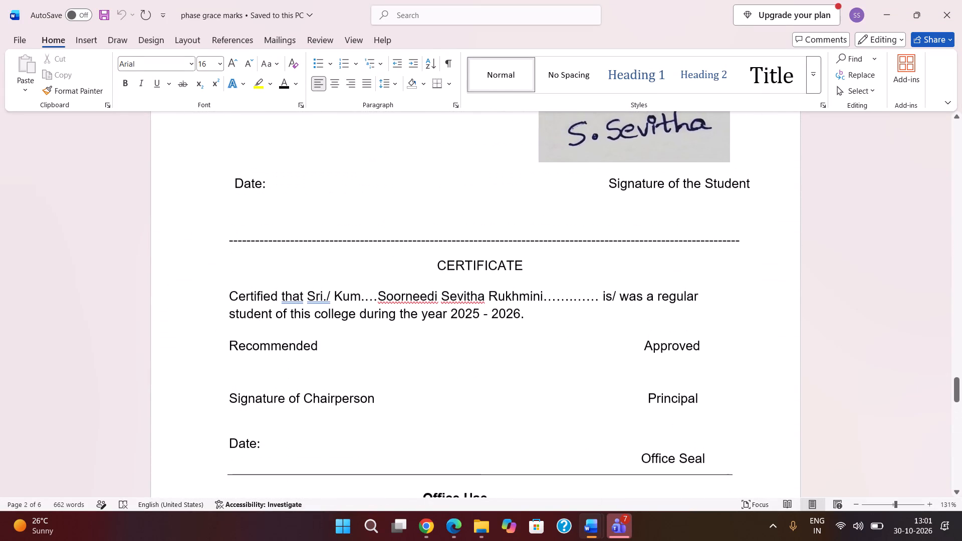
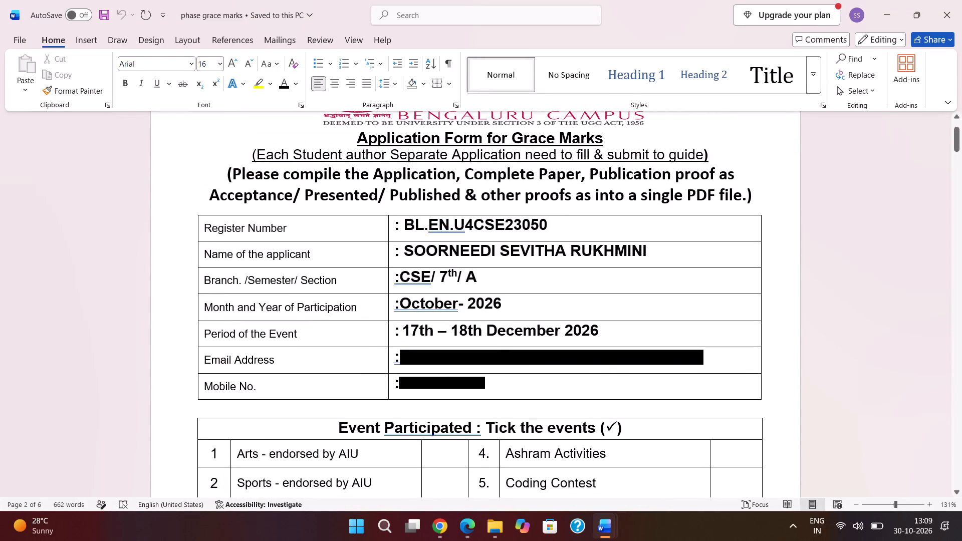
# Save the phase grace marks document again.
pyautogui.hotkey('ctrl', 's')
# Open the Save As dialog for the phase grace marks document in the Downloads folder.
pyautogui.scroll(-1, 548, 274)
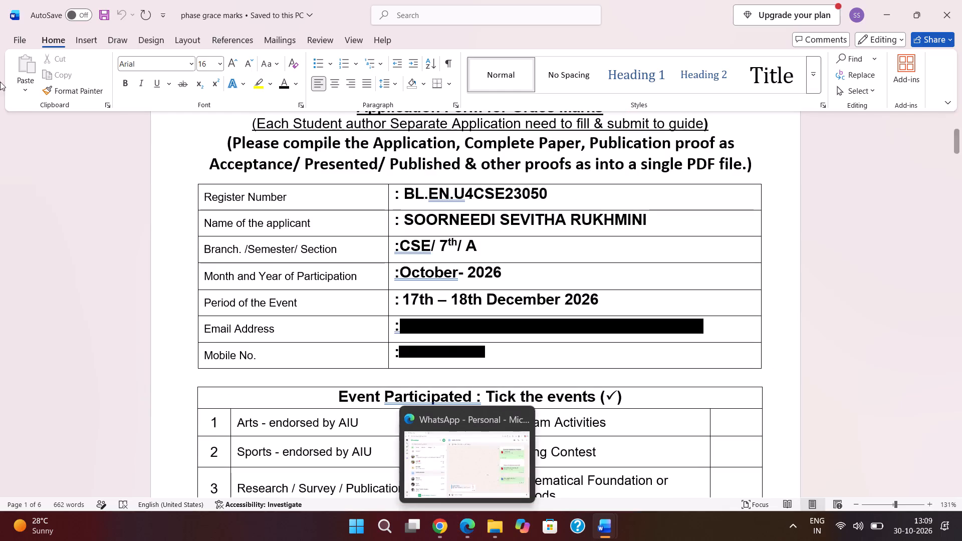
pyautogui.click(17, 39)
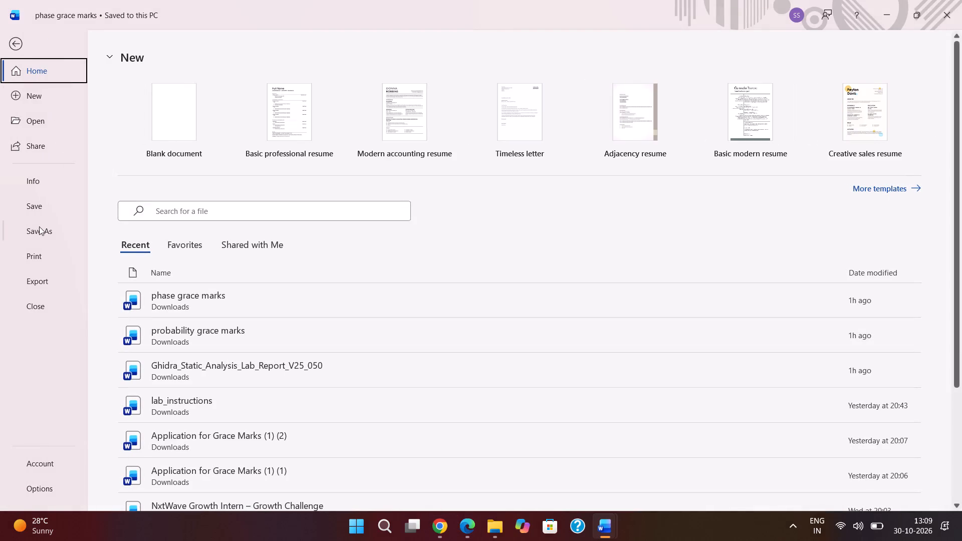
pyautogui.click(39, 229)
pyautogui.click(376, 146)
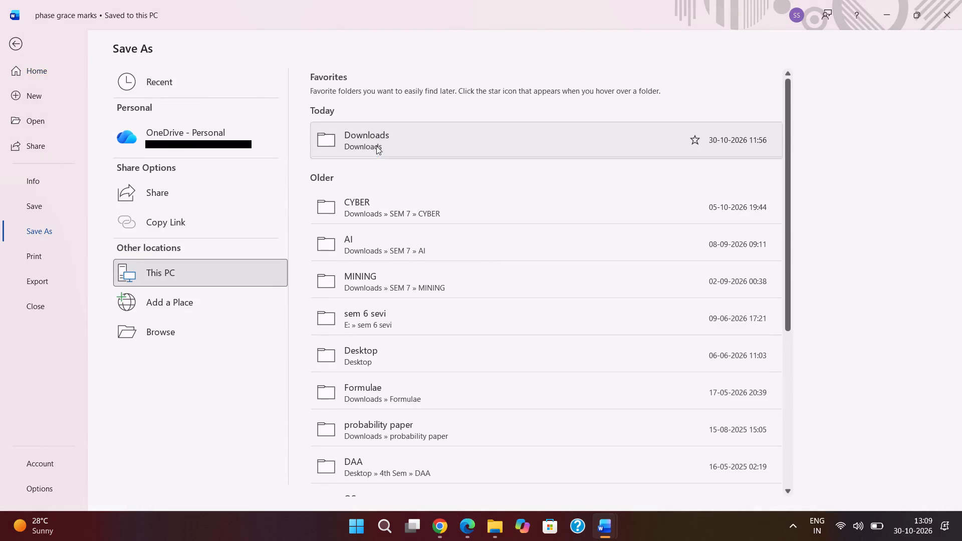
pyautogui.scroll(1, 59, 119)
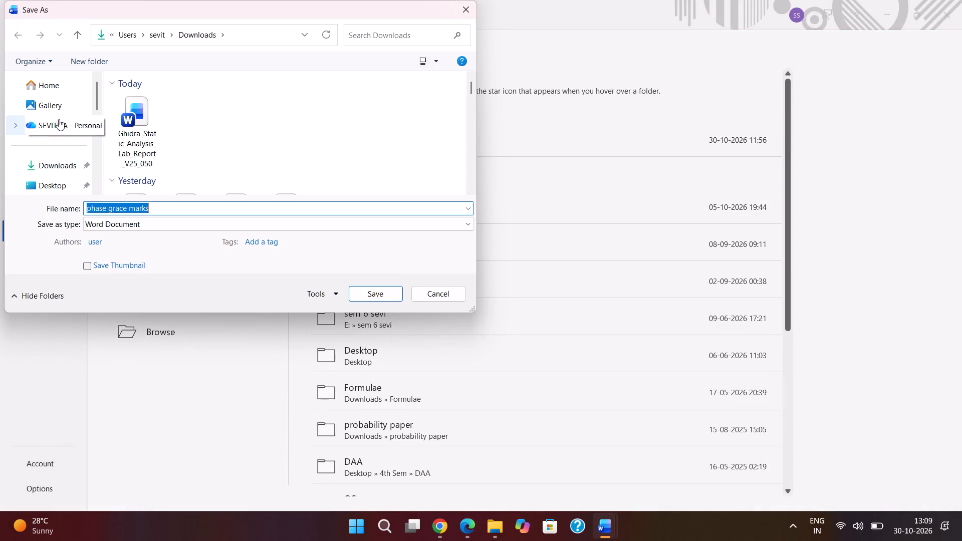
# Save the phase grace marks document as a PDF in the Downloads folder.
pyautogui.click(44, 161)
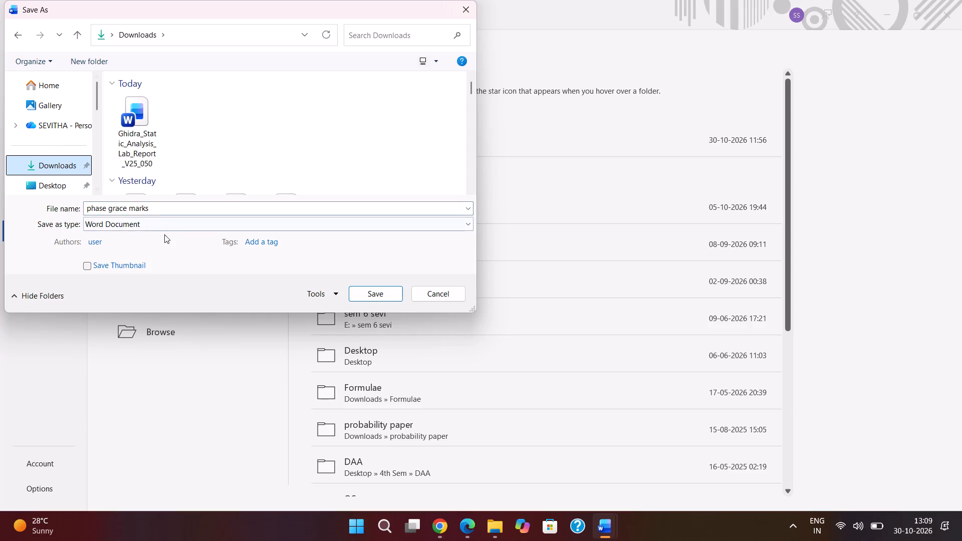
pyautogui.click(164, 228)
pyautogui.click(109, 294)
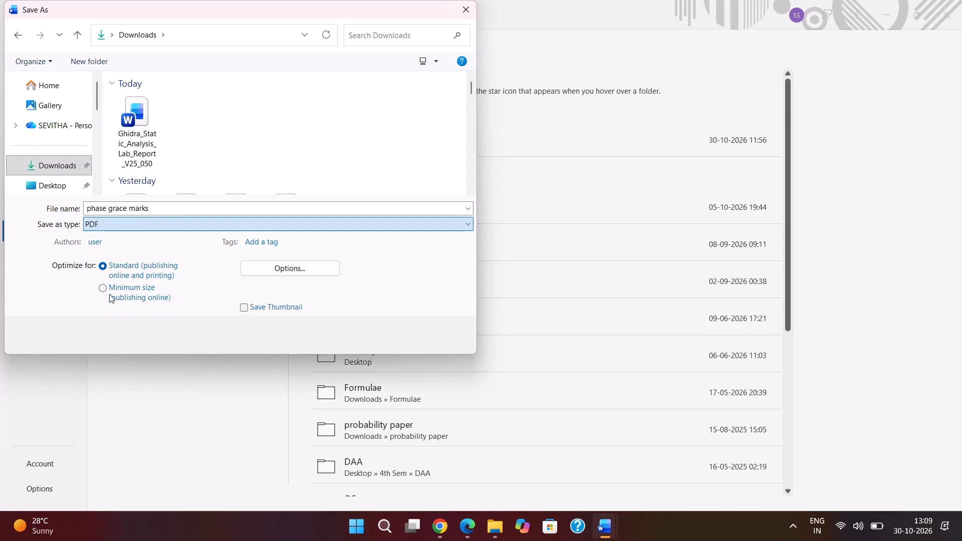
pyautogui.click(384, 322)
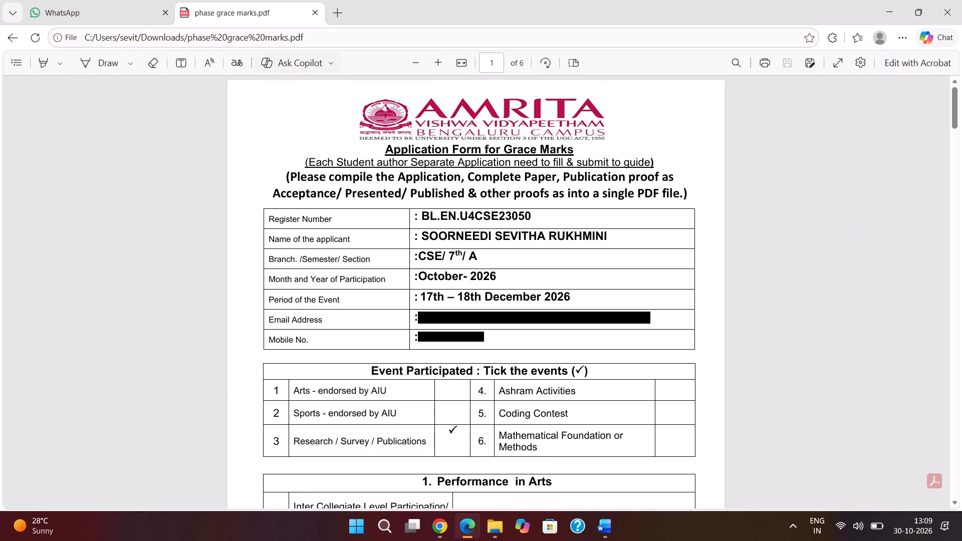
# Search the web for "pdf merger" in a new browser tab and open the iLovePDF merge page.
pyautogui.click(335, 15)
pyautogui.write('pdf')
pyautogui.press('space')
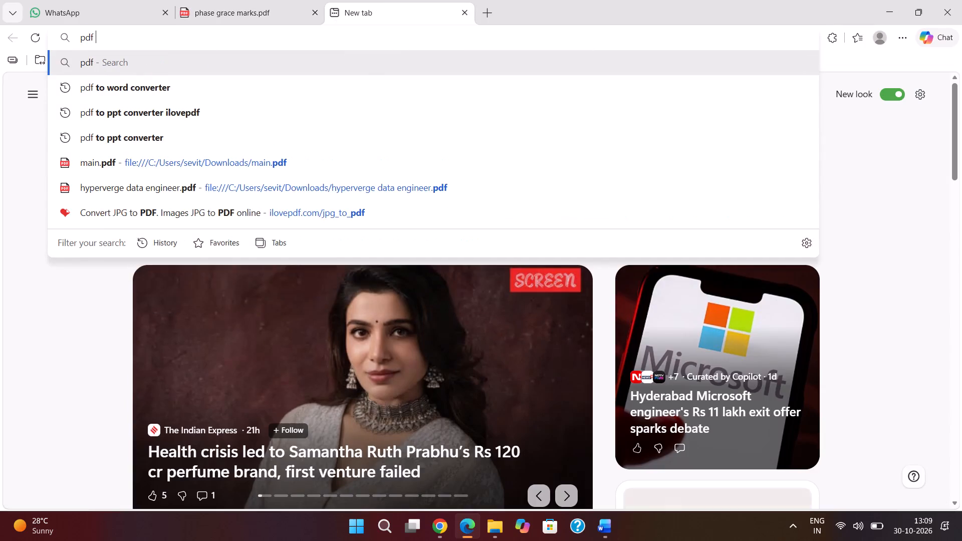
pyautogui.write('mergee')
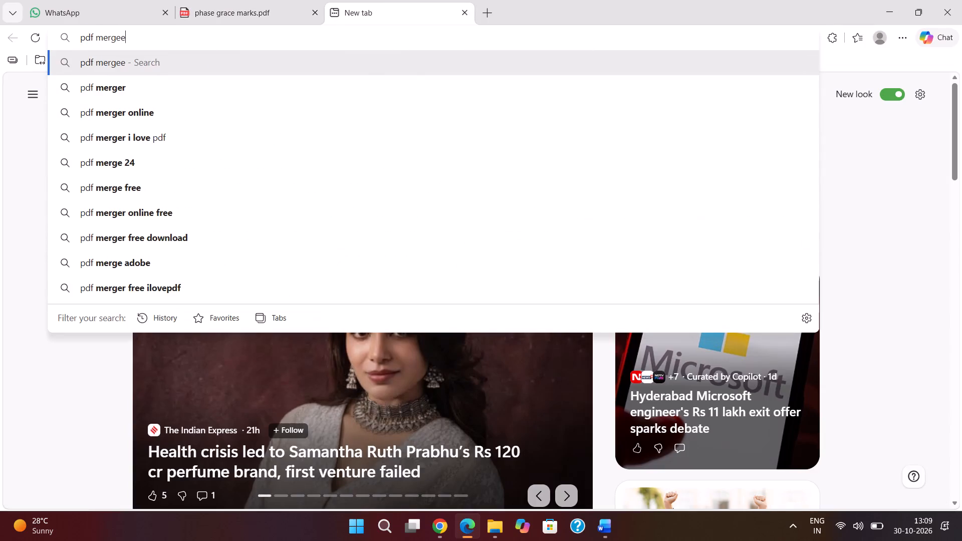
pyautogui.press('BackSpace')
pyautogui.press('r')
pyautogui.press('Return')
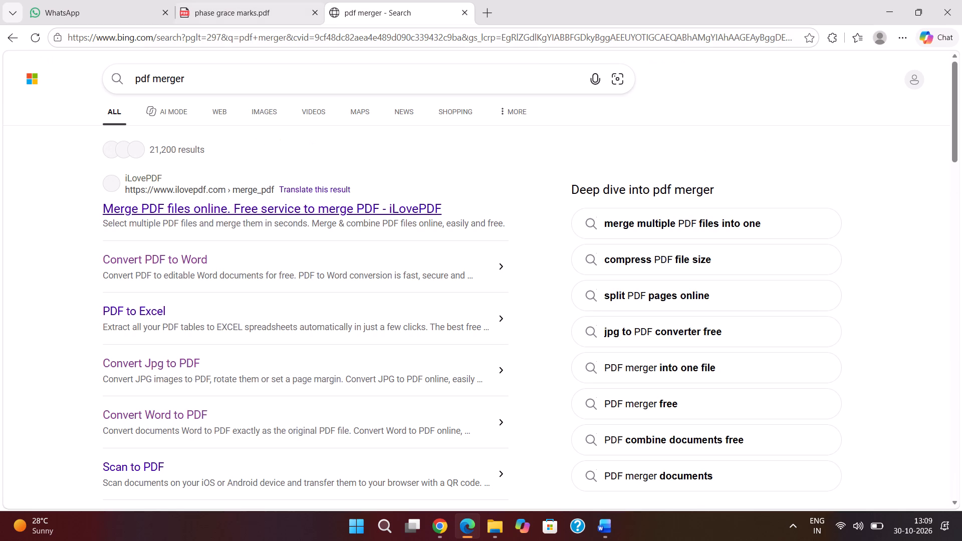
pyautogui.click(235, 204)
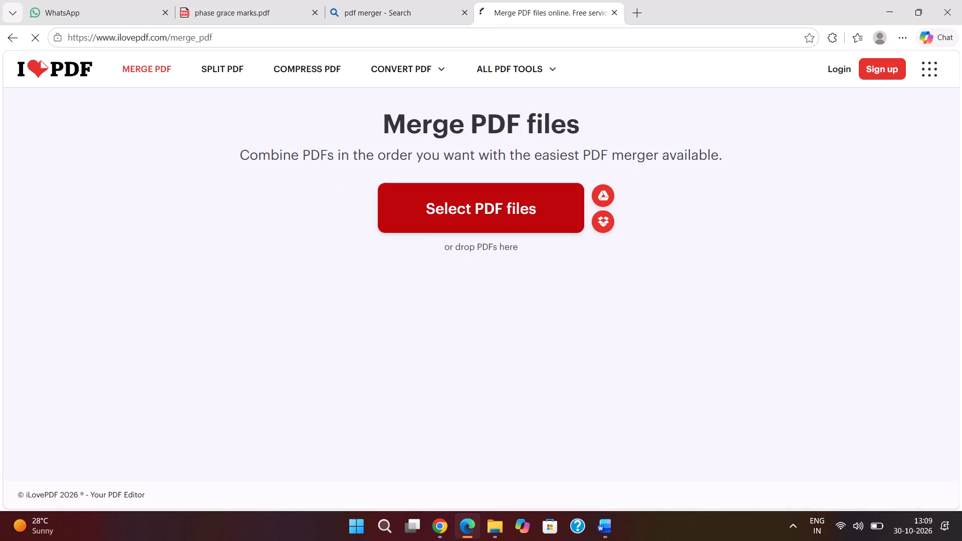
# Add phase grace marks.pdf and Phase_1_SPRINGER (1).pdf from Downloads to the merge.
pyautogui.click(415, 223)
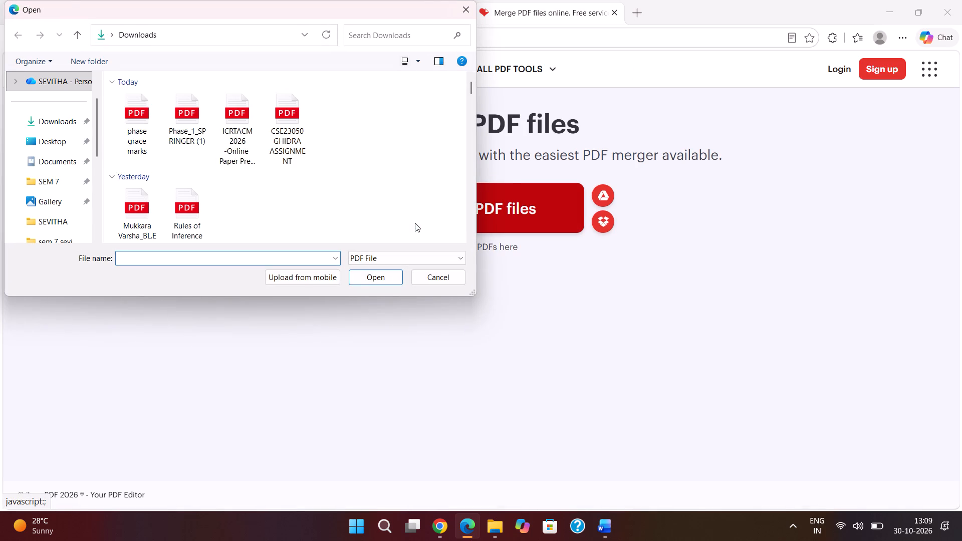
pyautogui.click(119, 147)
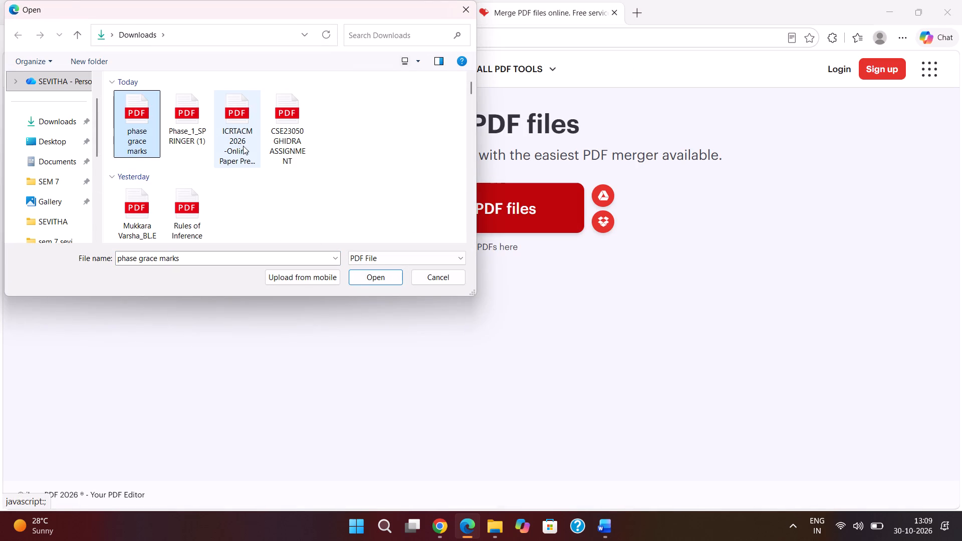
pyautogui.keyDown('ctrl'); pyautogui.click(199, 131); pyautogui.keyUp('ctrl')
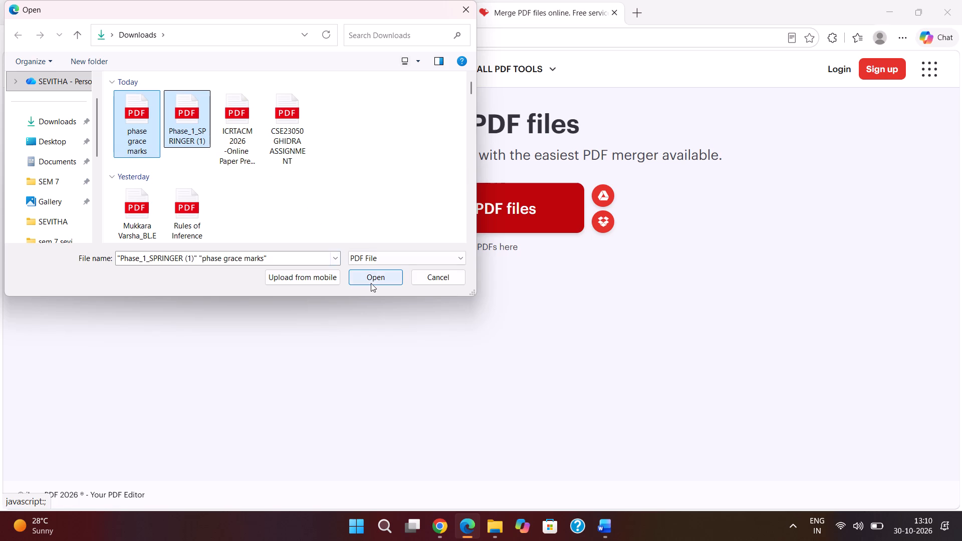
pyautogui.click(371, 283)
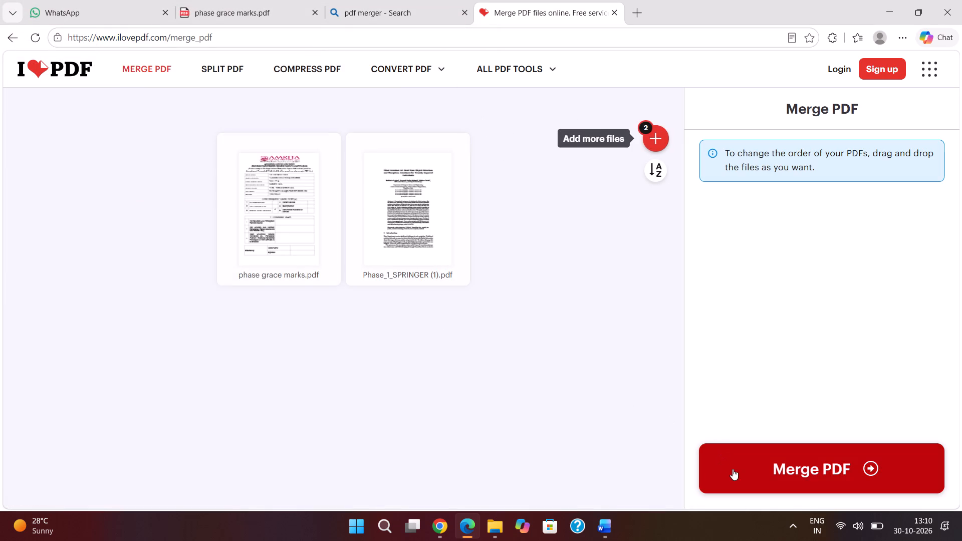
pyautogui.click(766, 467)
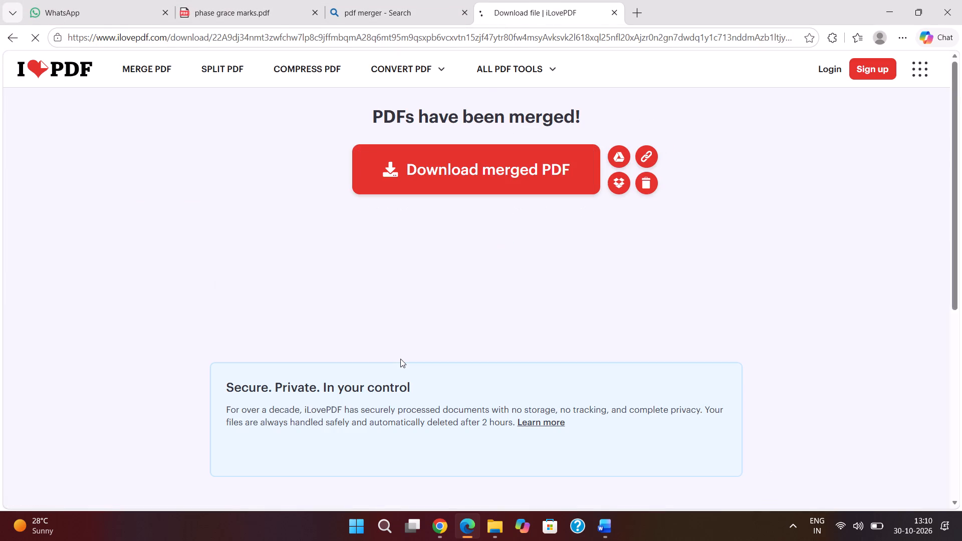
pyautogui.click(425, 198)
pyautogui.moveTo(425, 198); pyautogui.dragTo(421, 185)
pyautogui.click(421, 185)
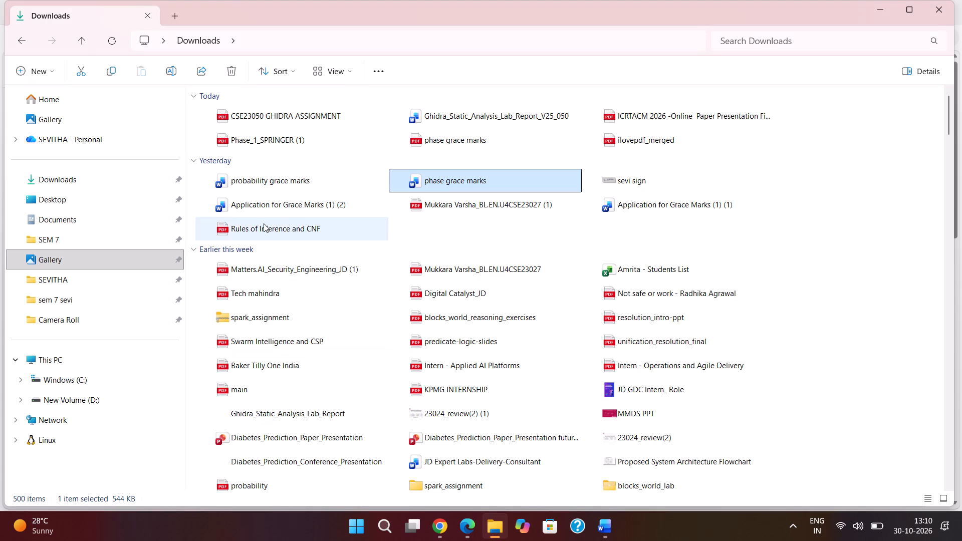
pyautogui.scroll(3, 464, 135)
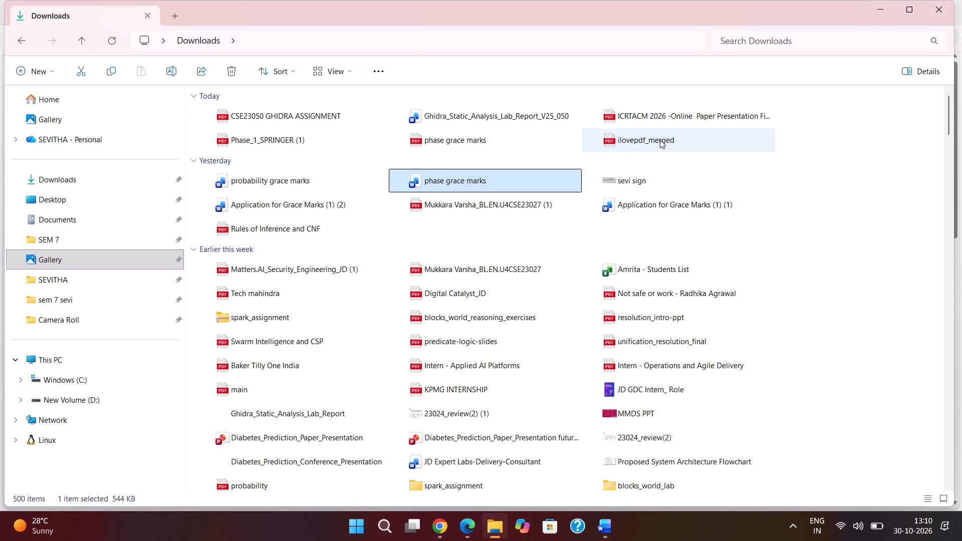
pyautogui.doubleClick(660, 140)
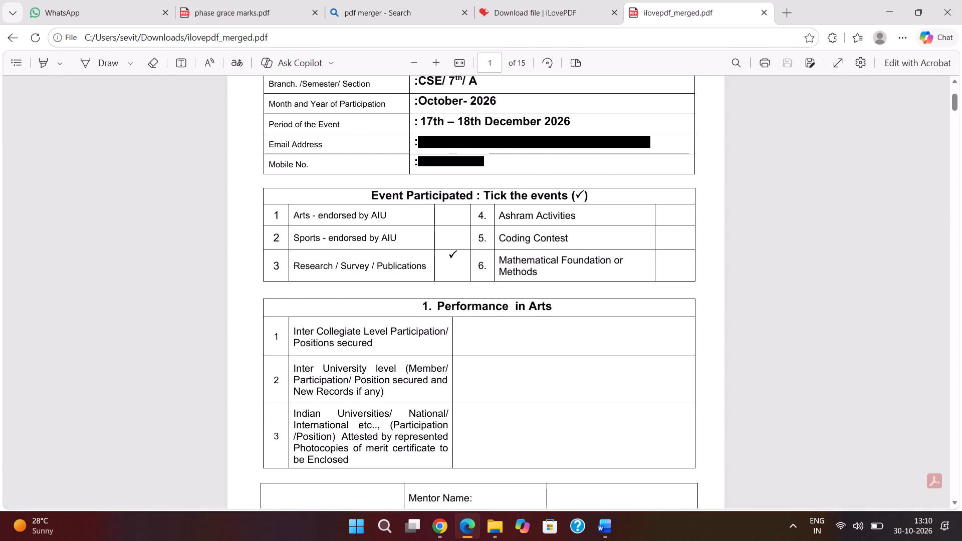
pyautogui.scroll(7, 451, 217)
pyautogui.scroll(-20, 451, 217)
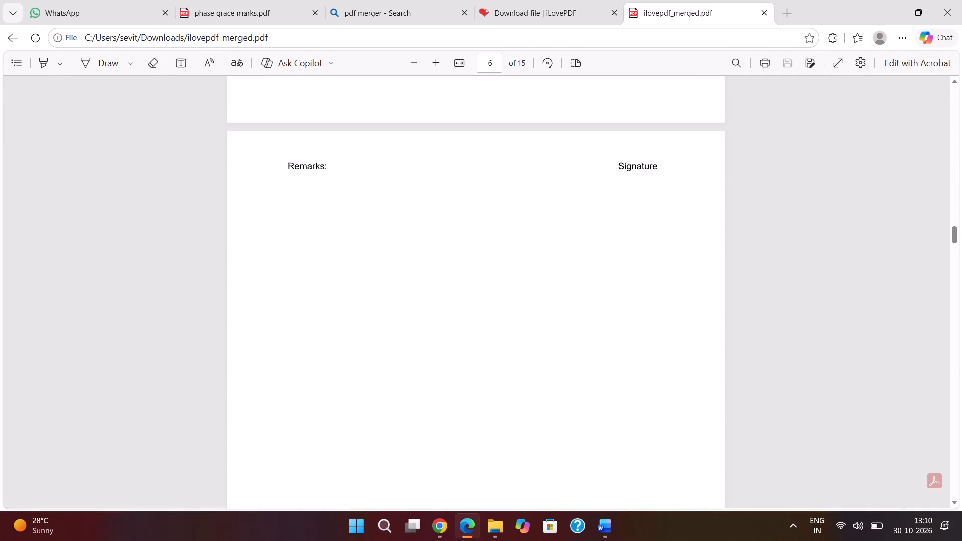
pyautogui.scroll(-1, 451, 217)
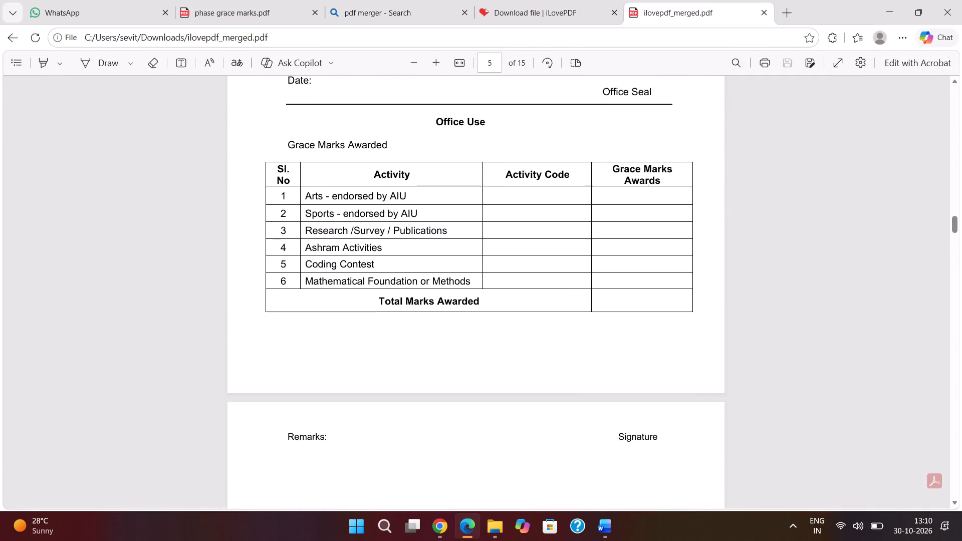
pyautogui.scroll(-5, 451, 217)
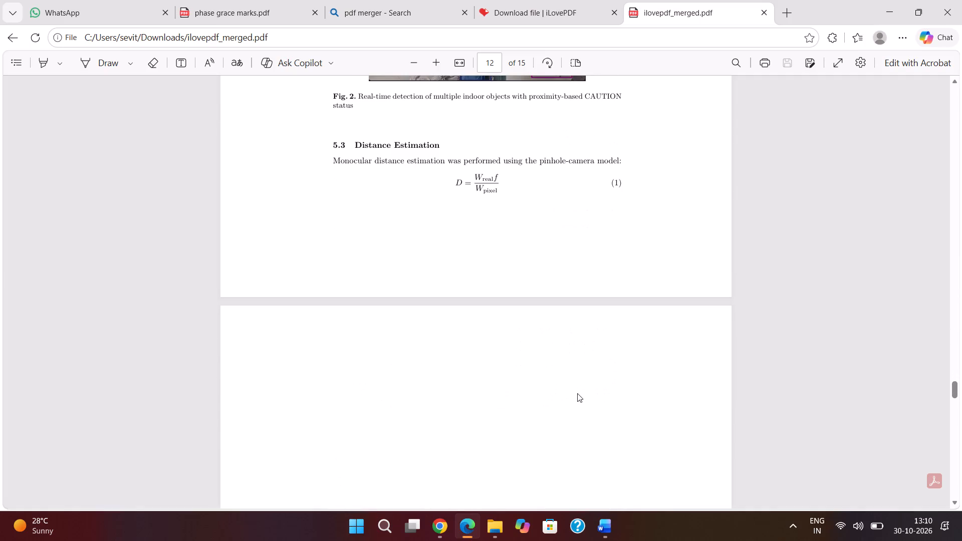
# Switch to the phase grace marks document in Word, delete the blank lines above the student's signature on the declaration page, and save.
pyautogui.click(602, 536)
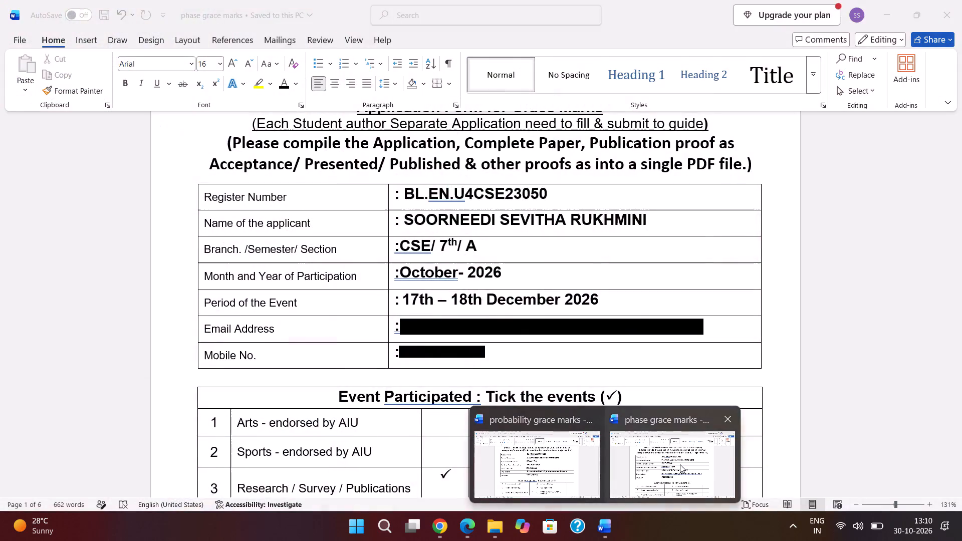
pyautogui.click(680, 464)
pyautogui.scroll(-20, 553, 400)
pyautogui.scroll(-7, 553, 400)
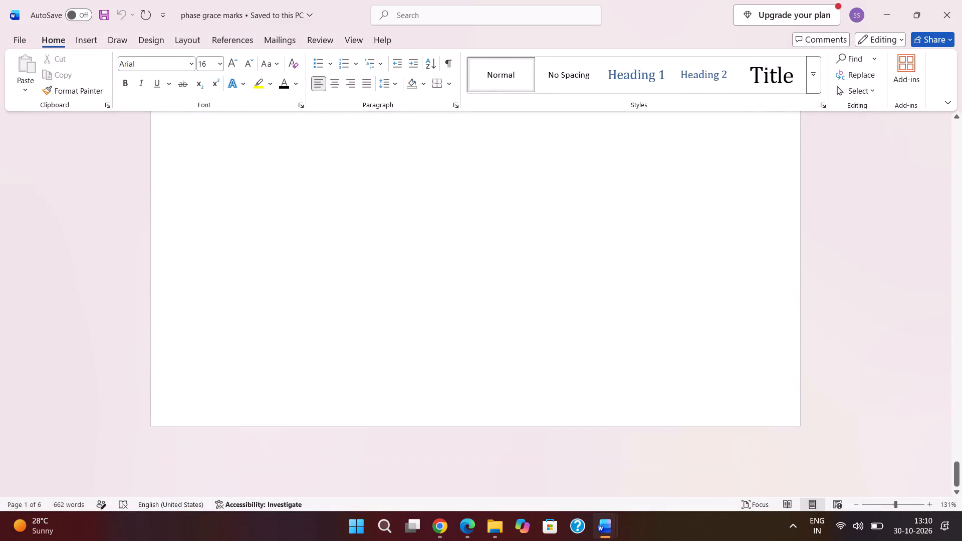
pyautogui.scroll(8, 553, 400)
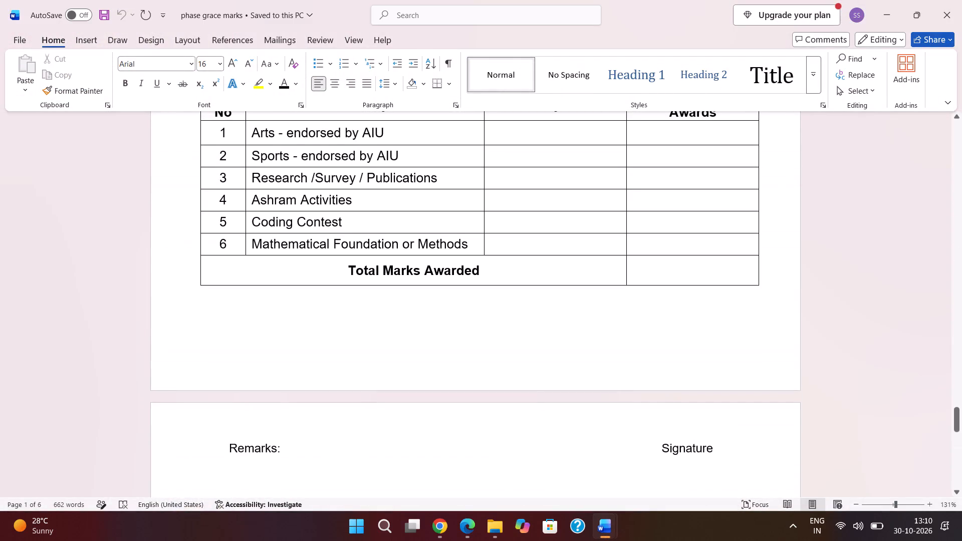
pyautogui.scroll(1, 553, 400)
pyautogui.scroll(10, 441, 330)
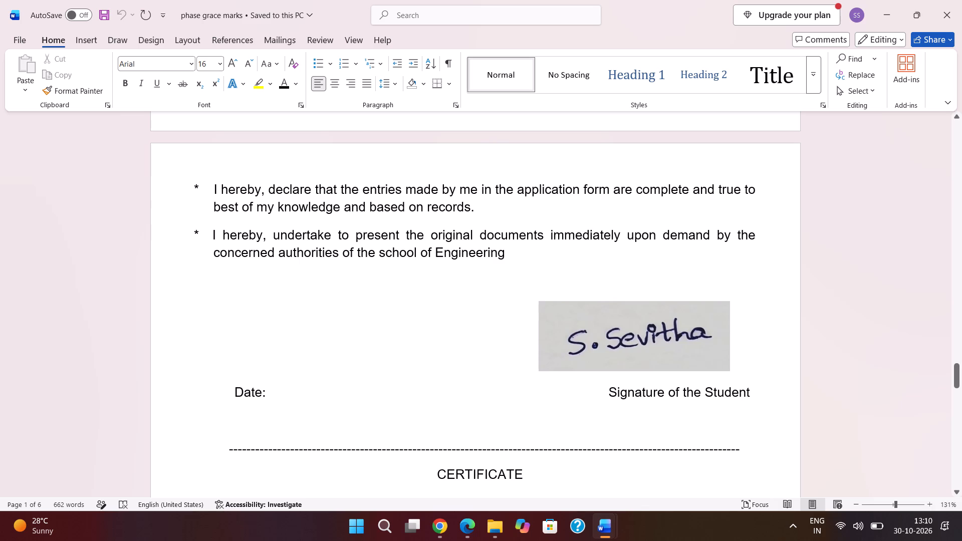
pyautogui.click(294, 296)
pyautogui.press('BackSpace')
pyautogui.press('BackSpace')
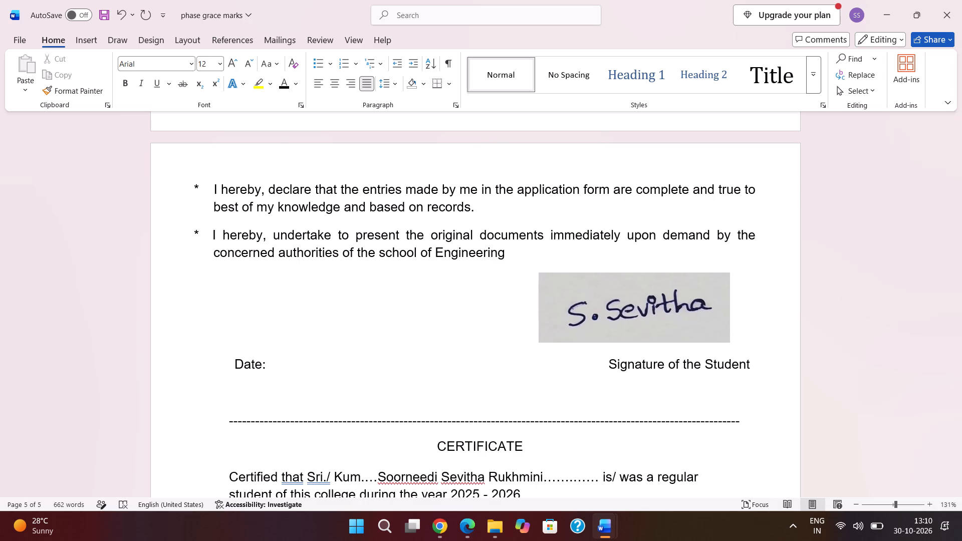
pyautogui.scroll(-10, 294, 296)
pyautogui.hotkey('ctrl', 's')
pyautogui.hotkey('ctrl', 's')
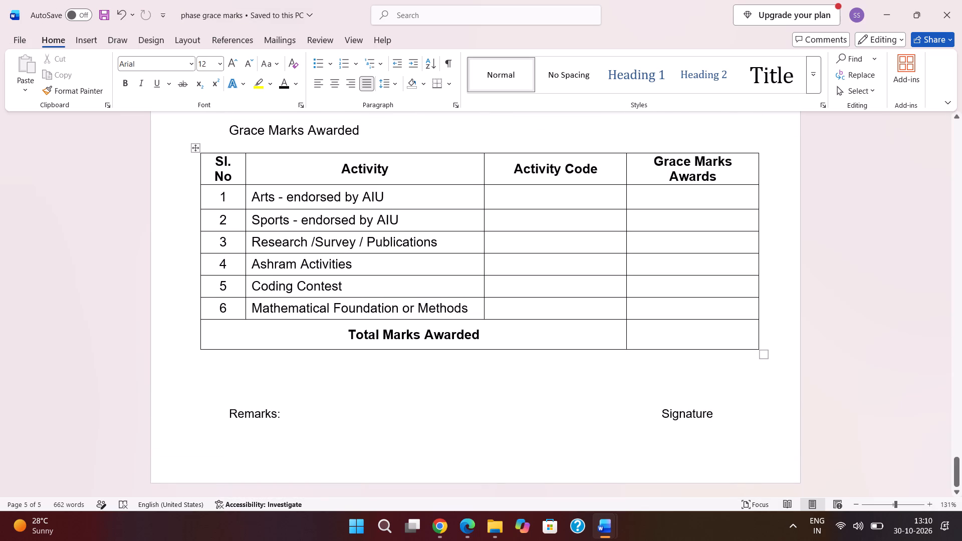
# Switch to File Explorer and select the phase grace marks PDF in the Downloads folder.
pyautogui.click(495, 528)
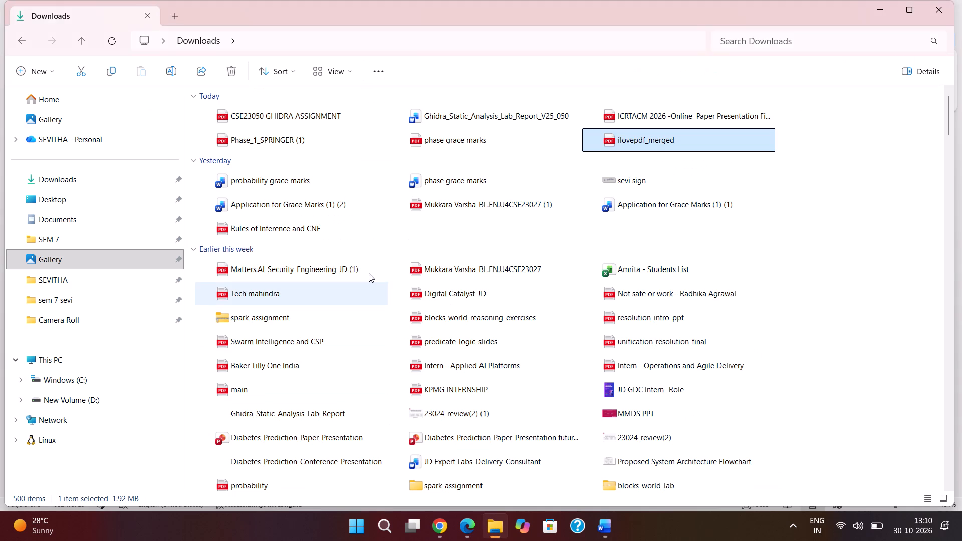
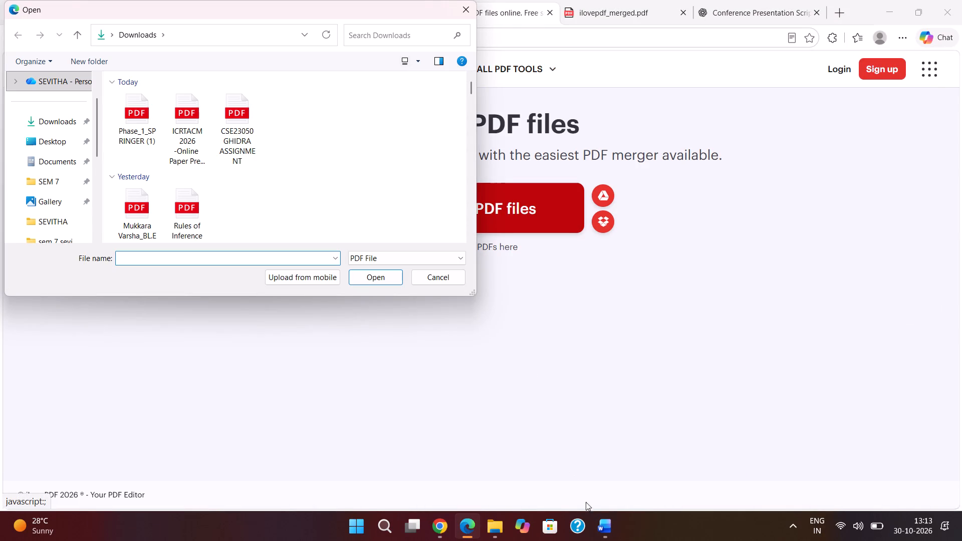
# Switch to the phase grace marks document in Word.
pyautogui.click(640, 463)
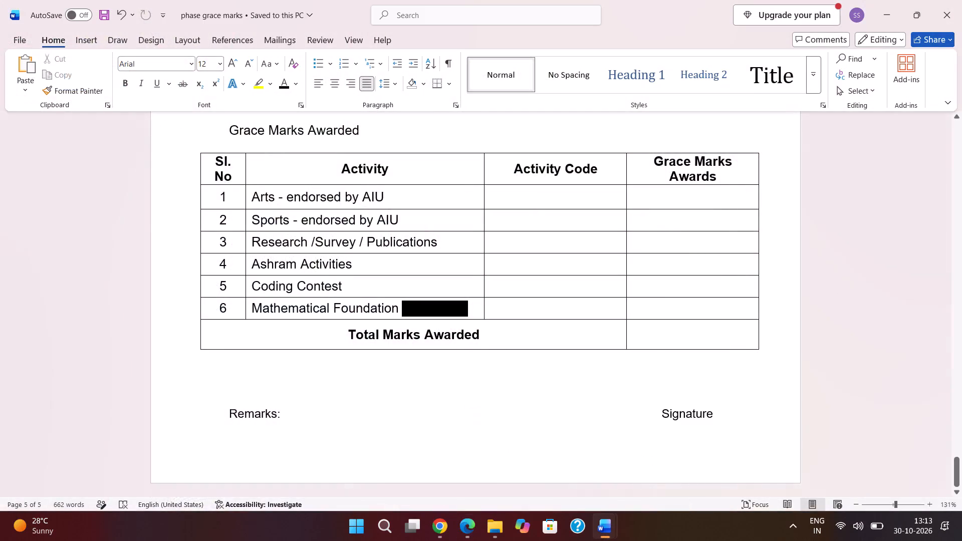
# Save the phase grace marks document as a PDF in the Downloads folder, keeping the name phase grace marks.
pyautogui.click(18, 42)
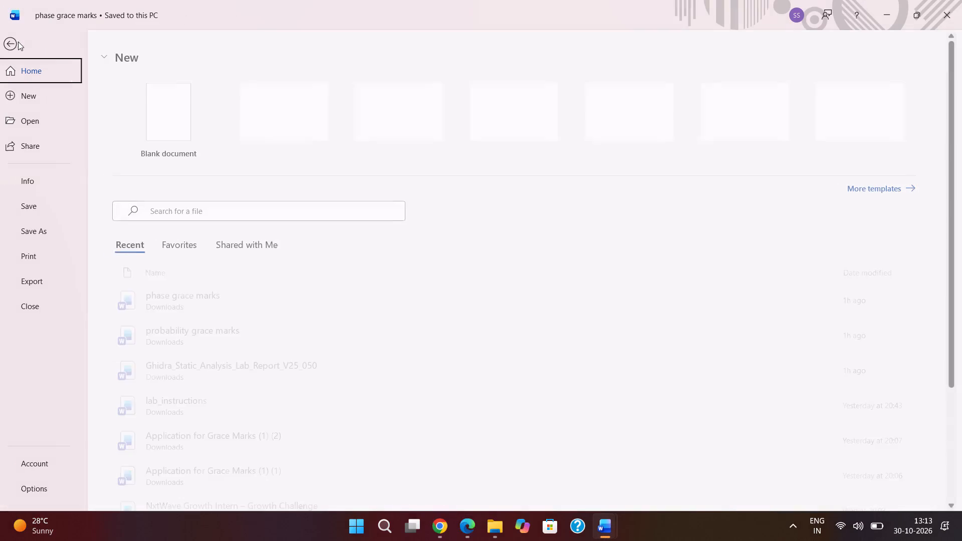
pyautogui.click(30, 227)
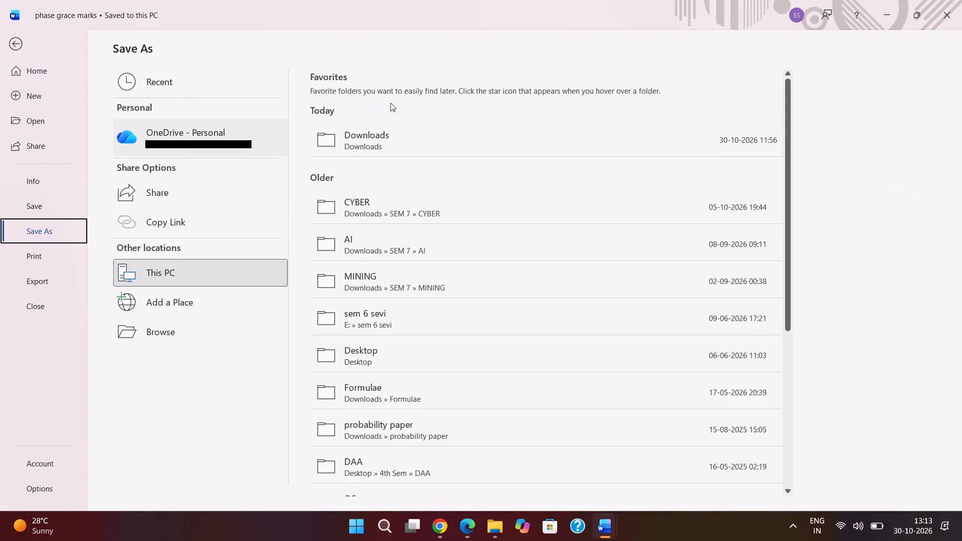
pyautogui.click(383, 137)
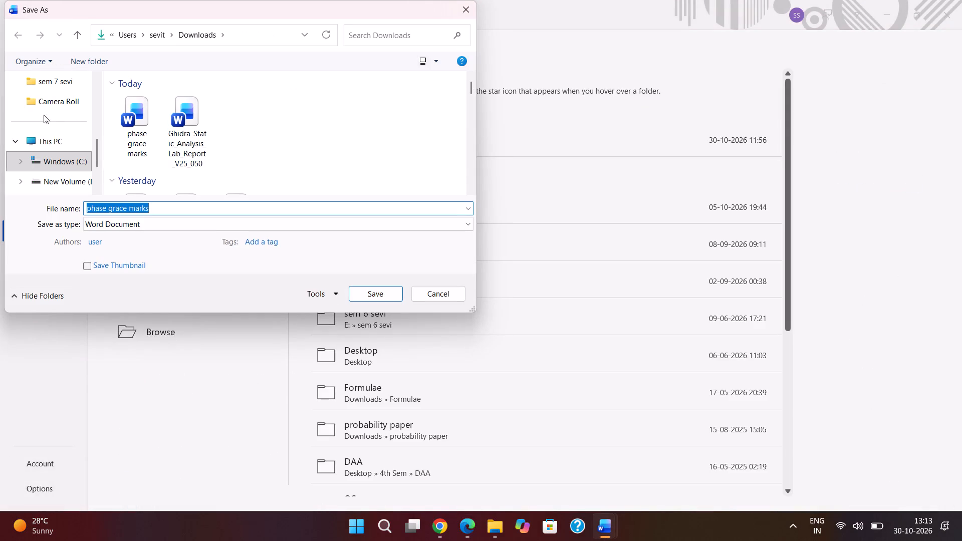
pyautogui.scroll(1, 74, 100)
pyautogui.click(50, 173)
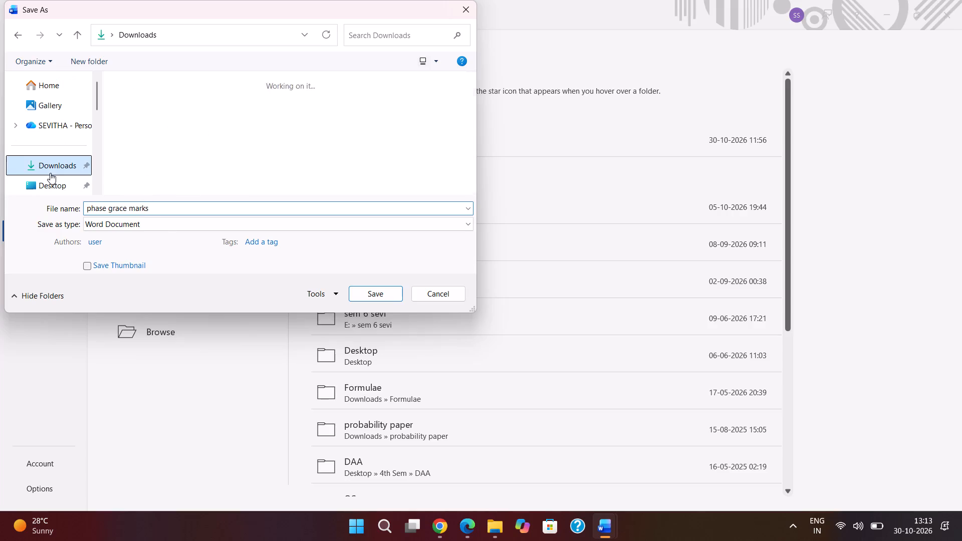
pyautogui.click(168, 228)
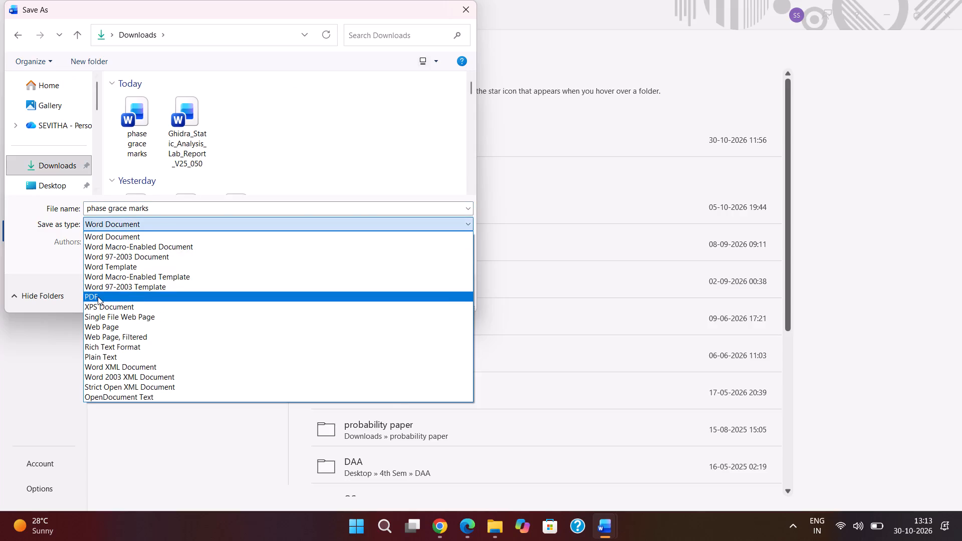
pyautogui.click(98, 297)
pyautogui.click(362, 327)
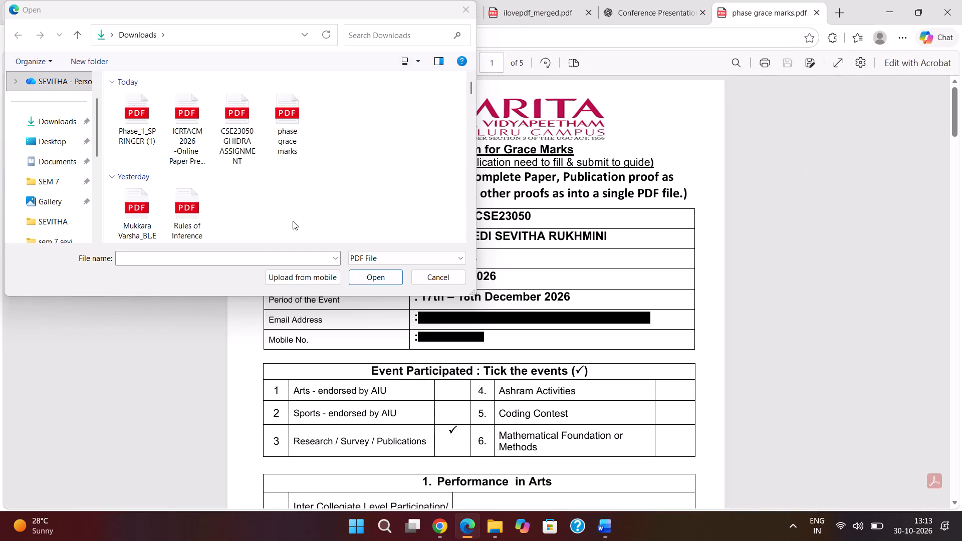
# Dismiss the open file picker in Edge and close the old ilovepdf_merged.pdf page.
pyautogui.click(886, 171)
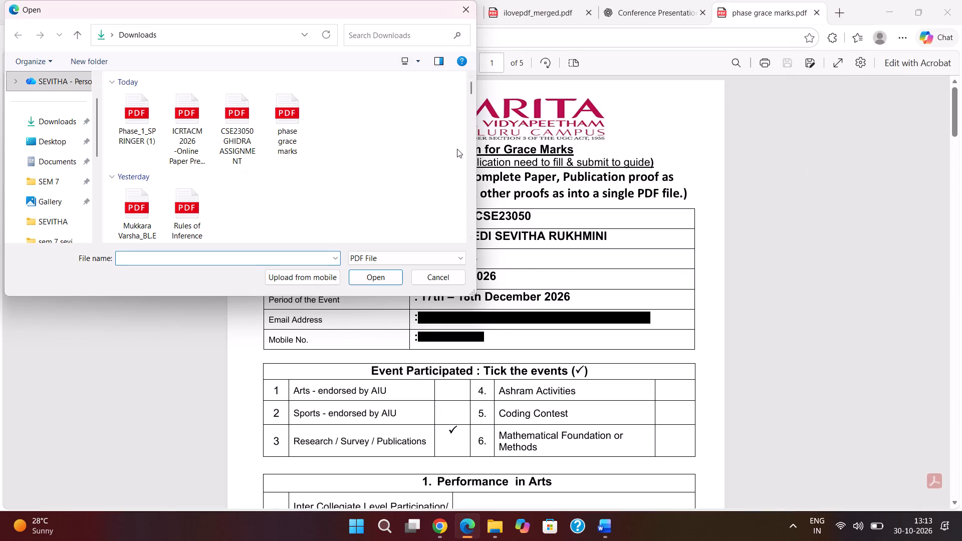
pyautogui.click(462, 5)
pyautogui.click(552, 2)
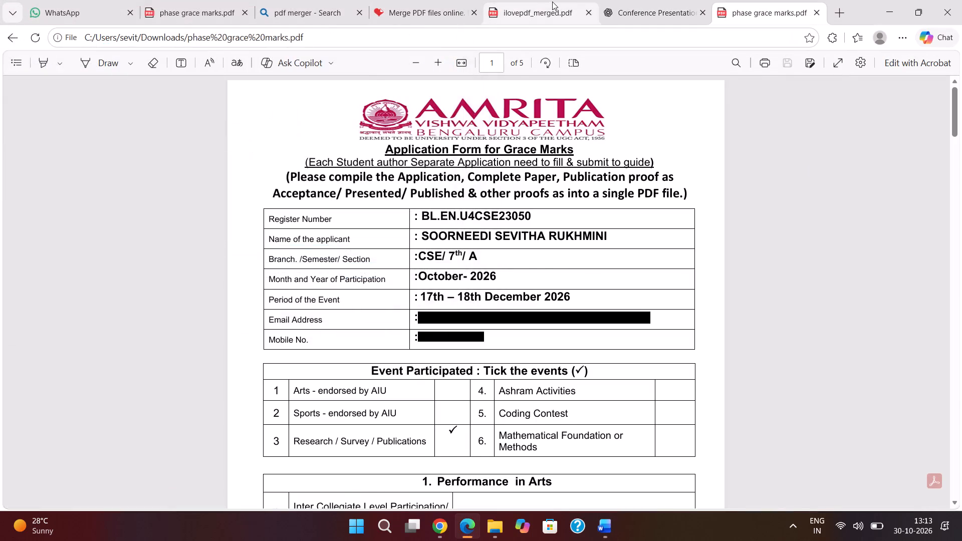
pyautogui.click(589, 15)
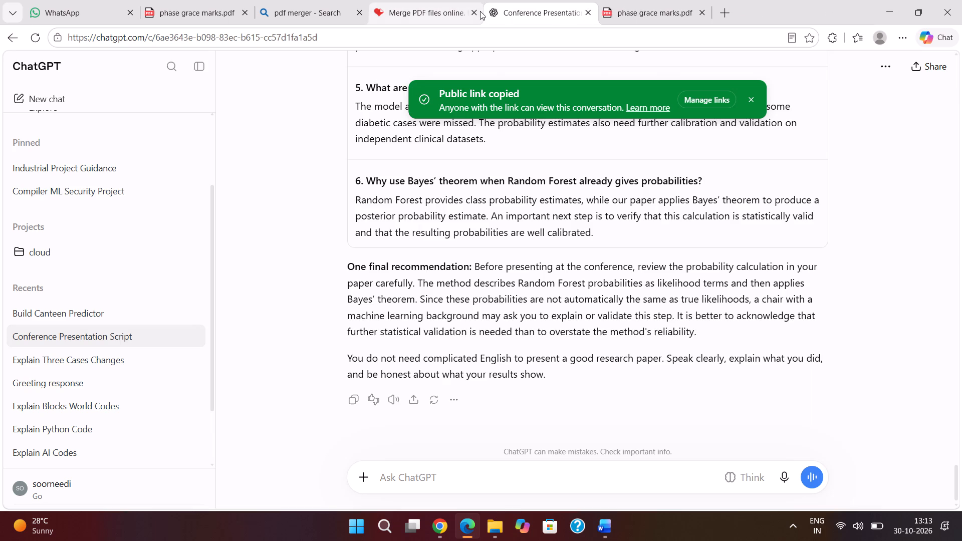
# On the iLovePDF merge page, add phase grace marks and Phase_1_SPRINGER (1) from Downloads as the files to merge.
pyautogui.click(450, 12)
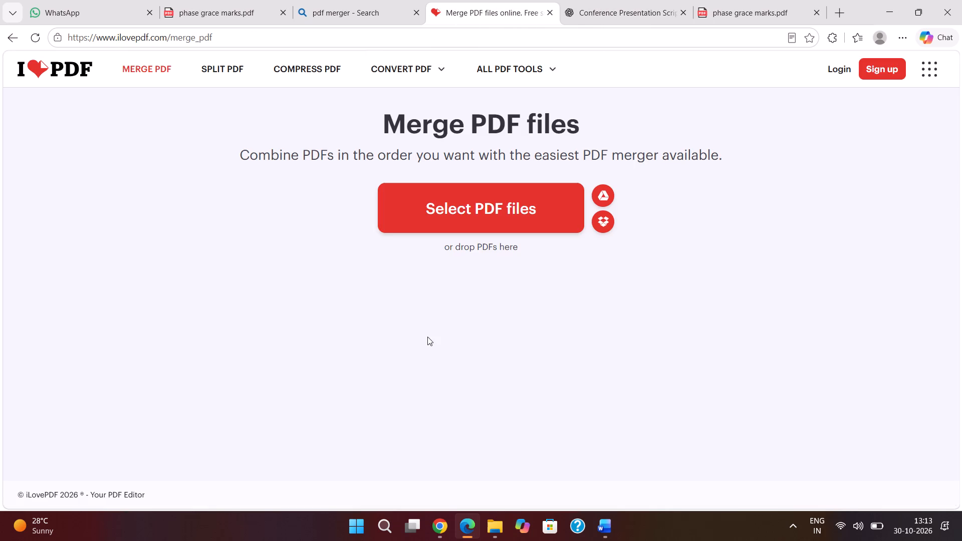
pyautogui.click(427, 337)
pyautogui.click(478, 204)
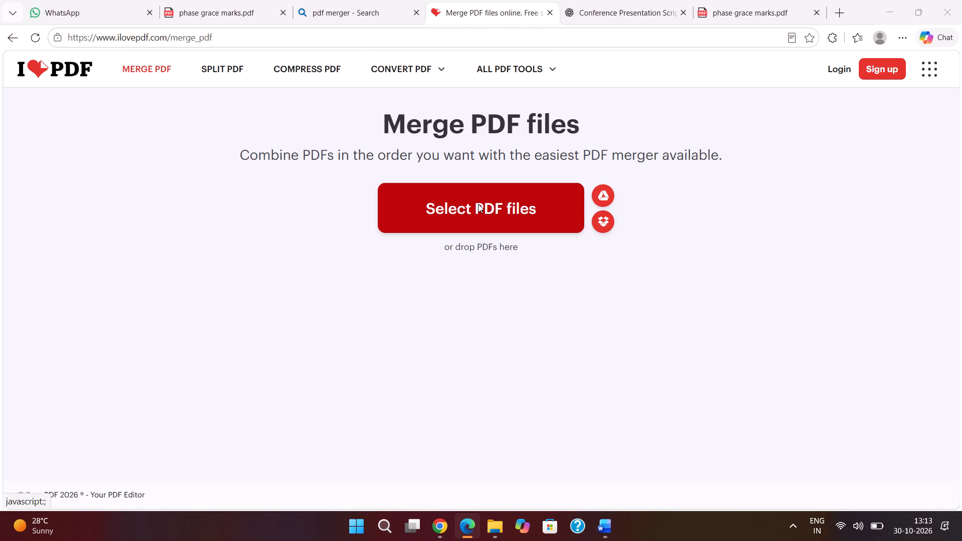
pyautogui.click(135, 135)
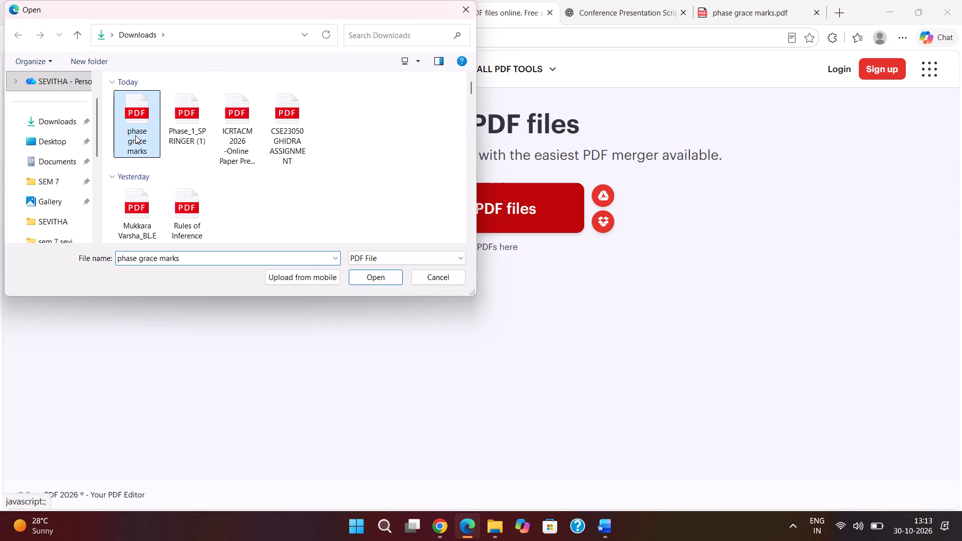
pyautogui.hotkey('shift', 'Right')
pyautogui.press('Return')
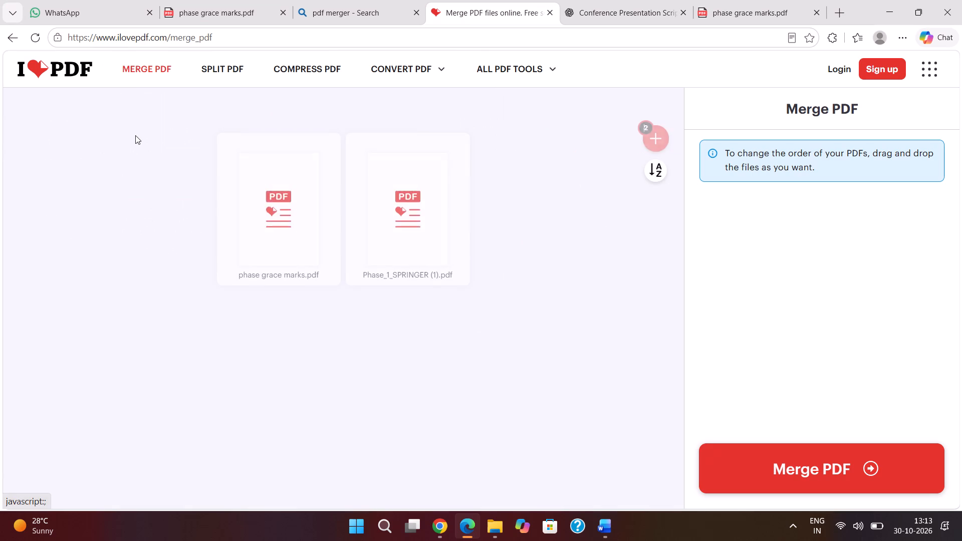
# Merge the two PDFs and download the merged file.
pyautogui.click(770, 473)
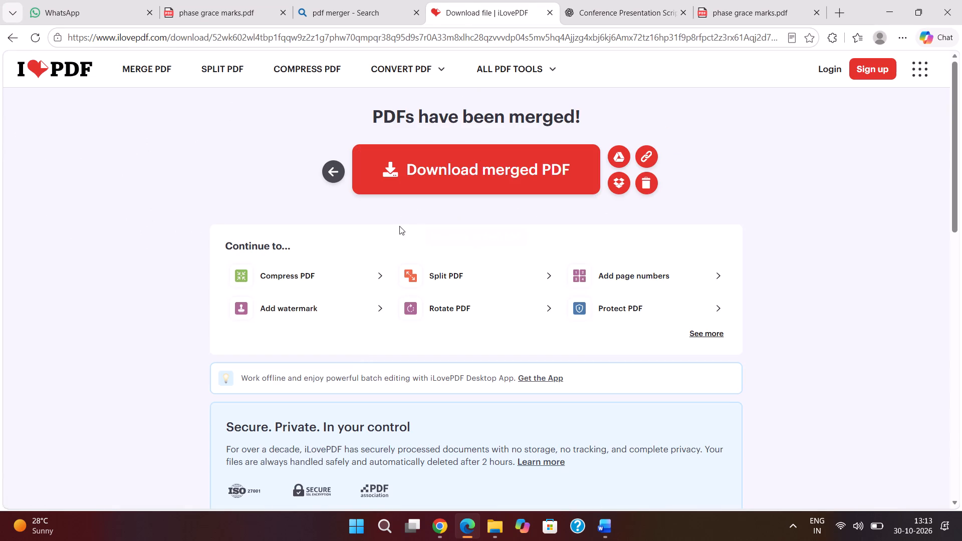
pyautogui.click(399, 185)
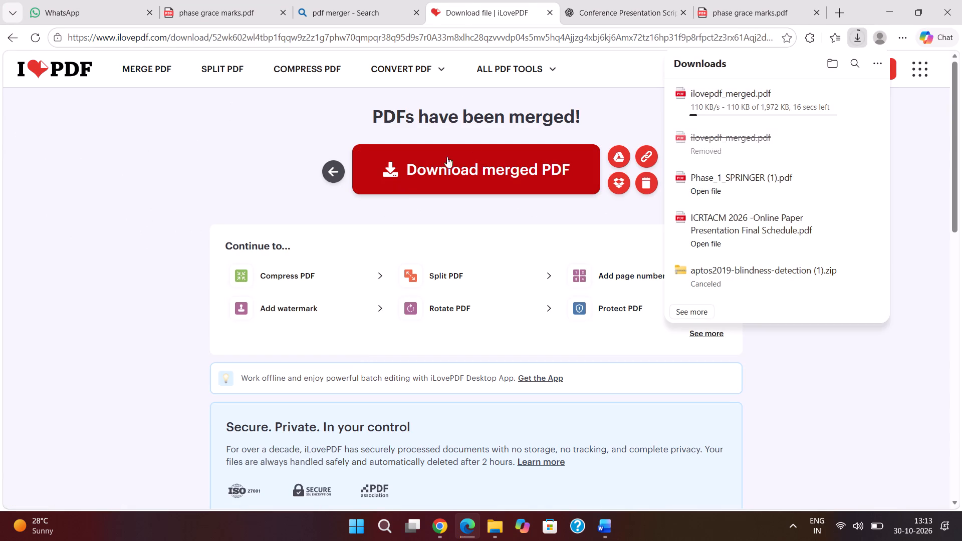
# Open the newly downloaded ilovepdf_merged.pdf and review the application form pages through to the declaration and certificate page.
pyautogui.click(709, 106)
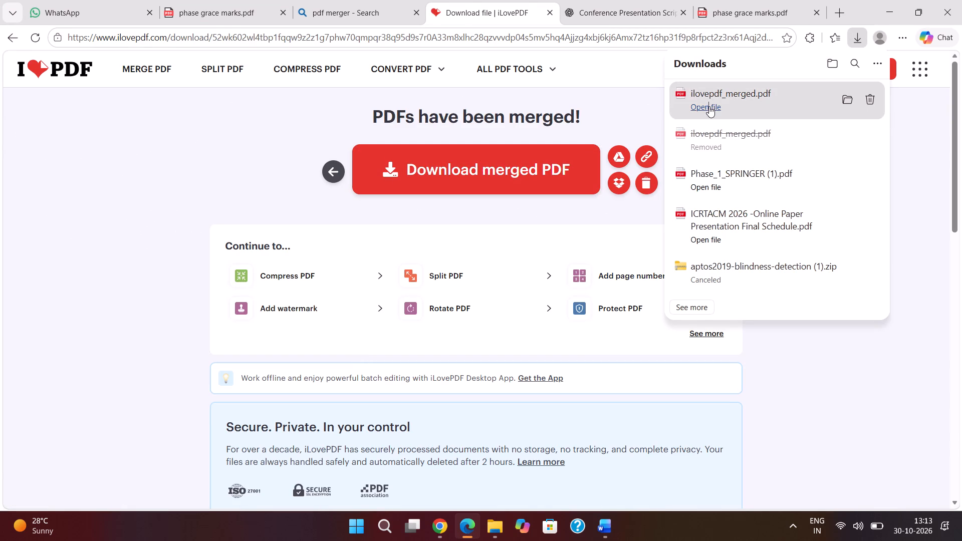
pyautogui.scroll(17, 516, 182)
pyautogui.scroll(19, 516, 182)
pyautogui.scroll(-1, 516, 182)
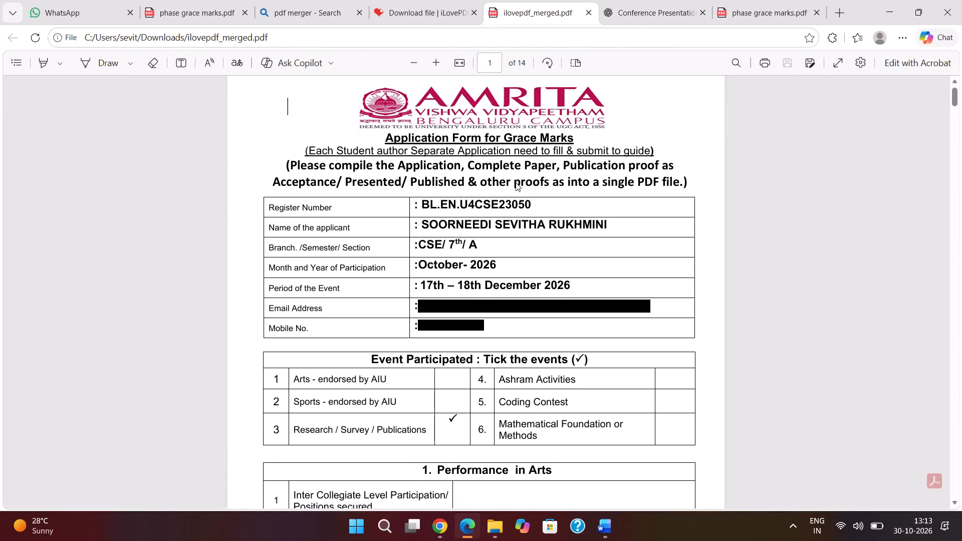
pyautogui.scroll(-3, 516, 182)
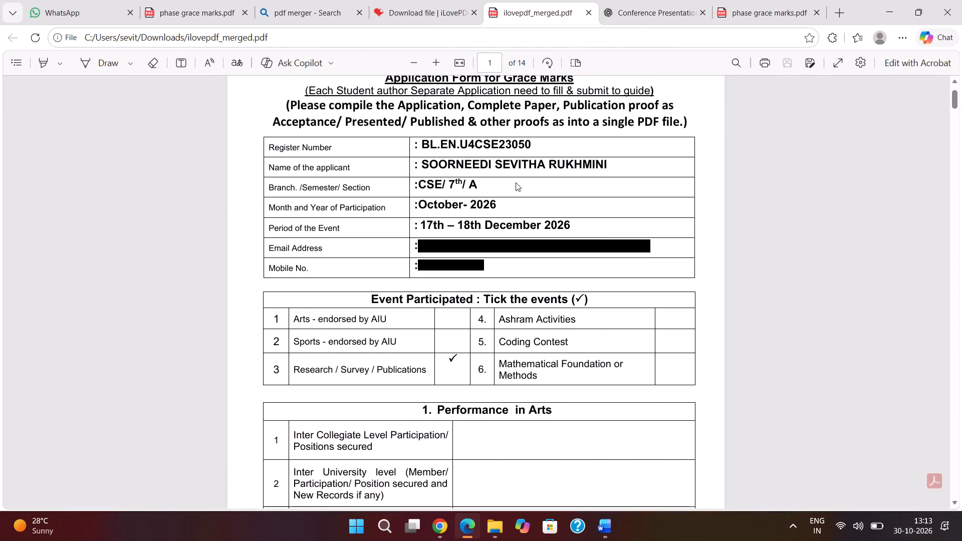
pyautogui.scroll(-2, 516, 182)
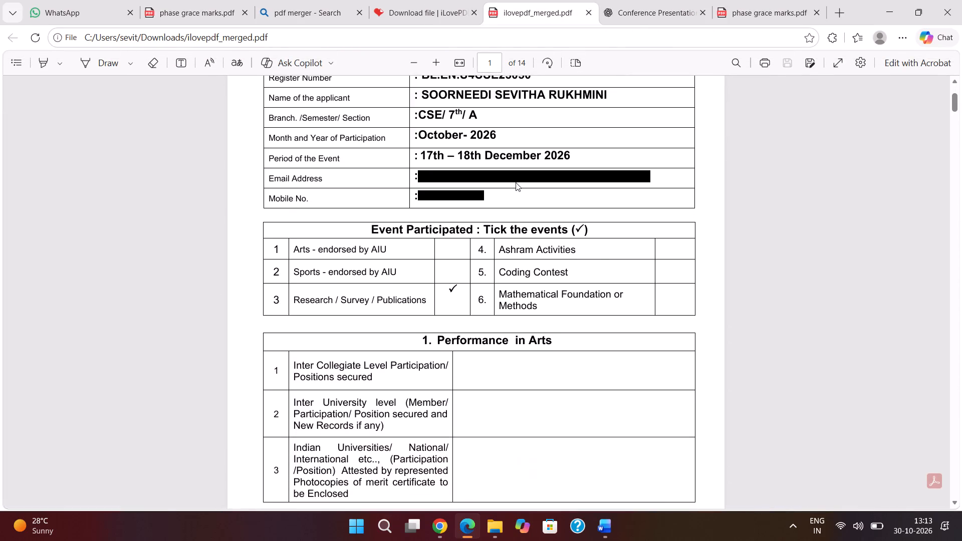
pyautogui.scroll(-2, 516, 182)
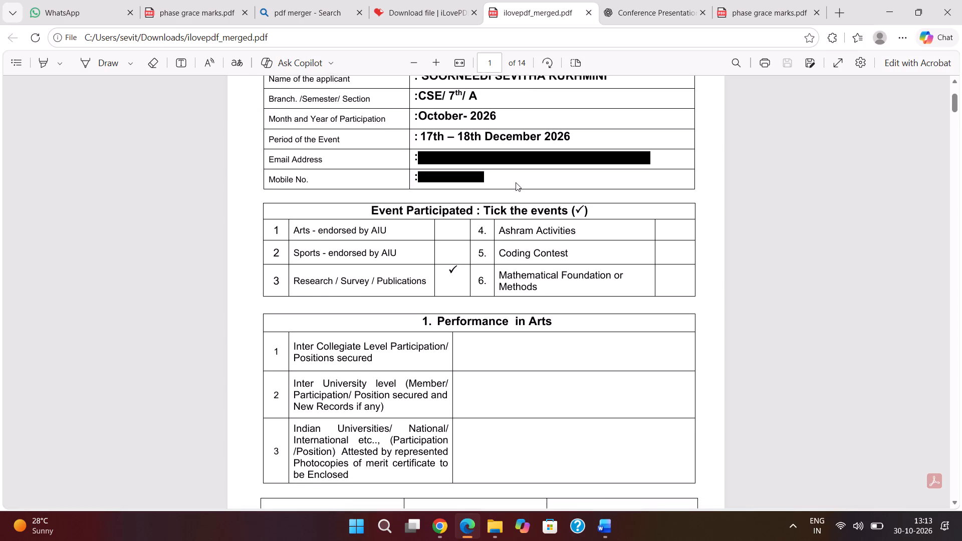
pyautogui.scroll(-1, 516, 182)
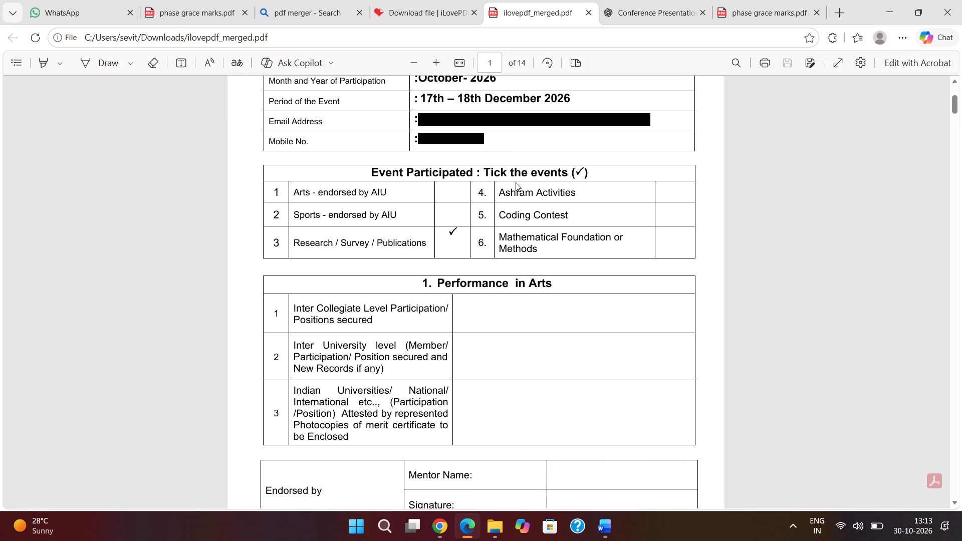
pyautogui.scroll(-4, 516, 182)
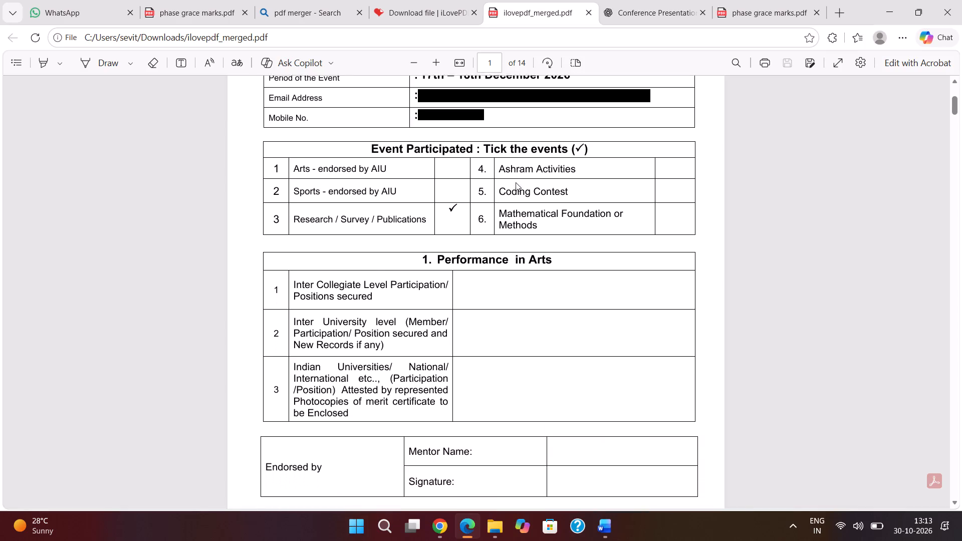
pyautogui.scroll(-8, 516, 182)
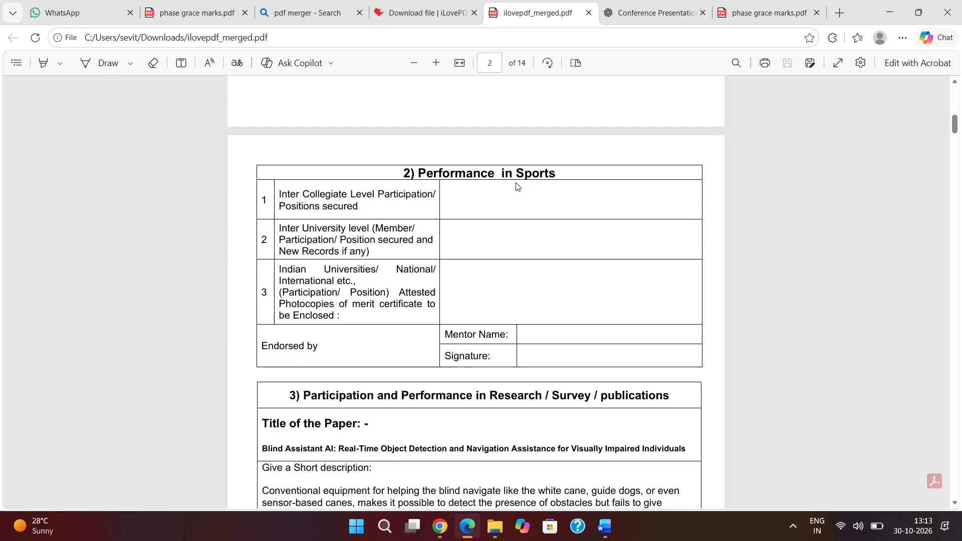
pyautogui.scroll(-2, 516, 182)
pyautogui.scroll(2, 516, 182)
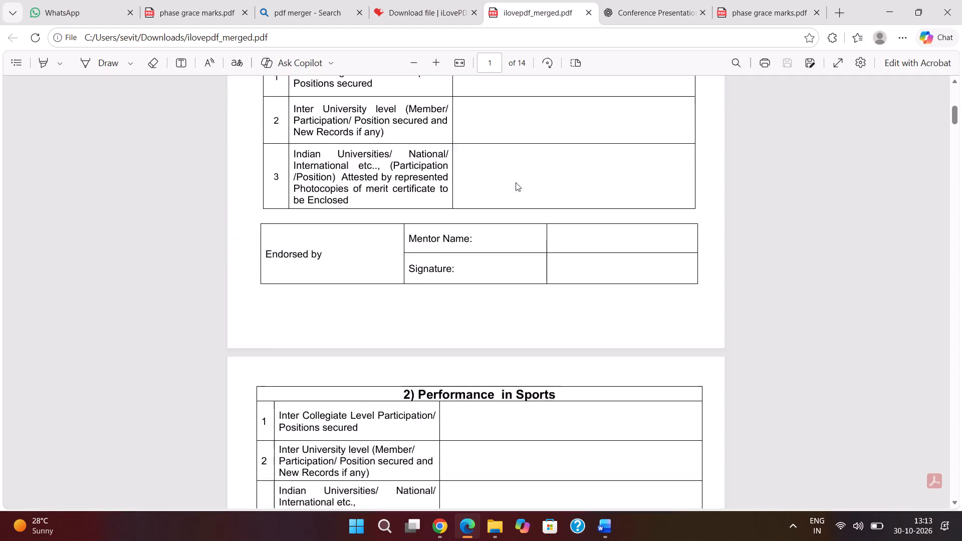
pyautogui.scroll(4, 516, 182)
pyautogui.scroll(-1, 516, 182)
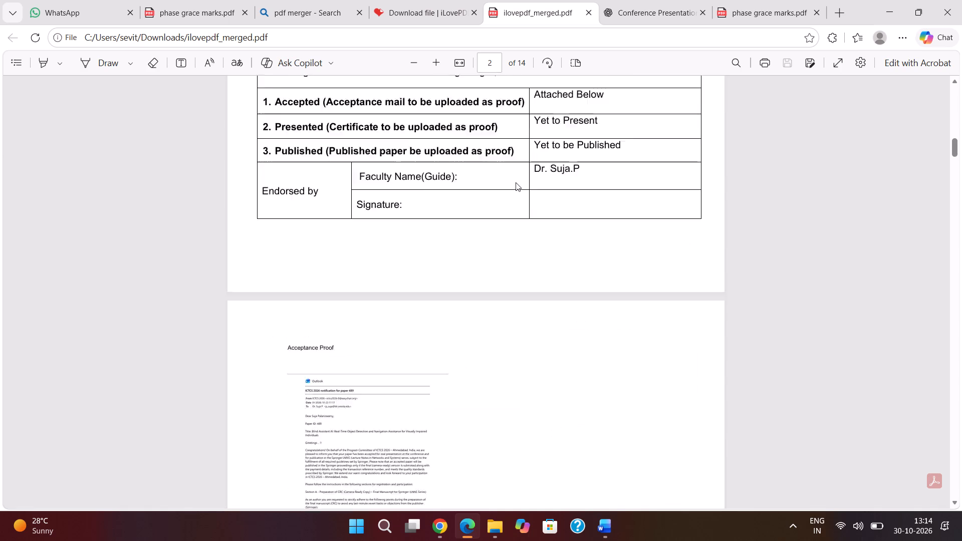
pyautogui.scroll(-2, 516, 182)
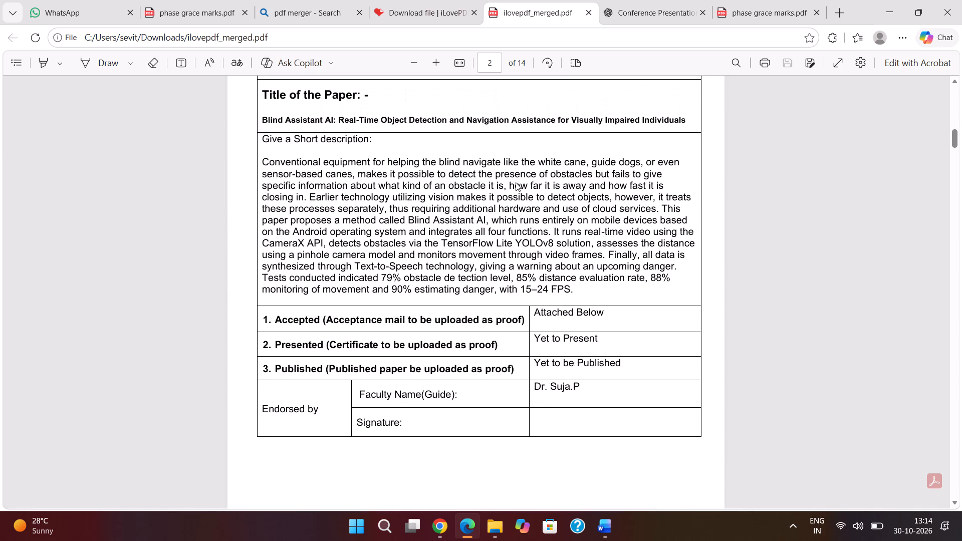
pyautogui.scroll(-2, 516, 182)
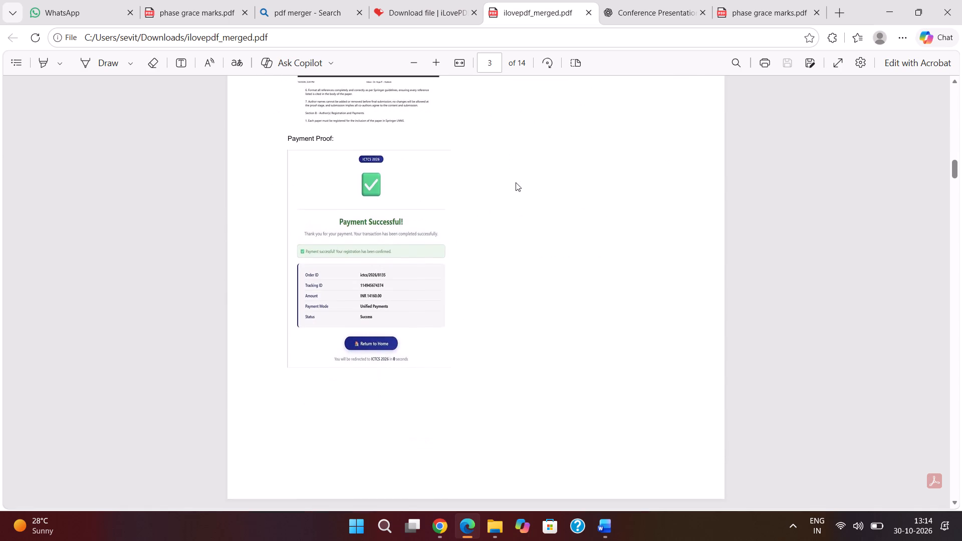
pyautogui.scroll(-2, 516, 182)
pyautogui.scroll(2, 516, 182)
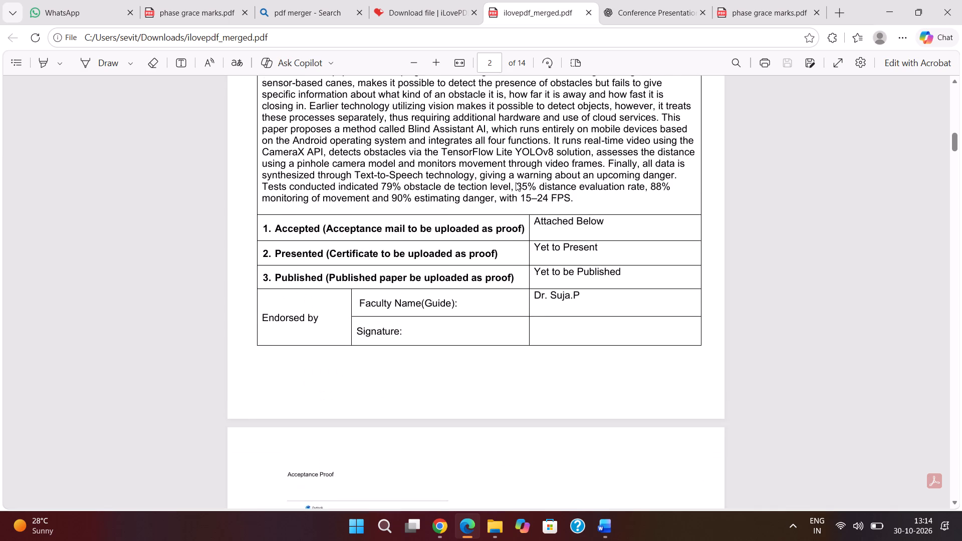
pyautogui.scroll(1, 516, 182)
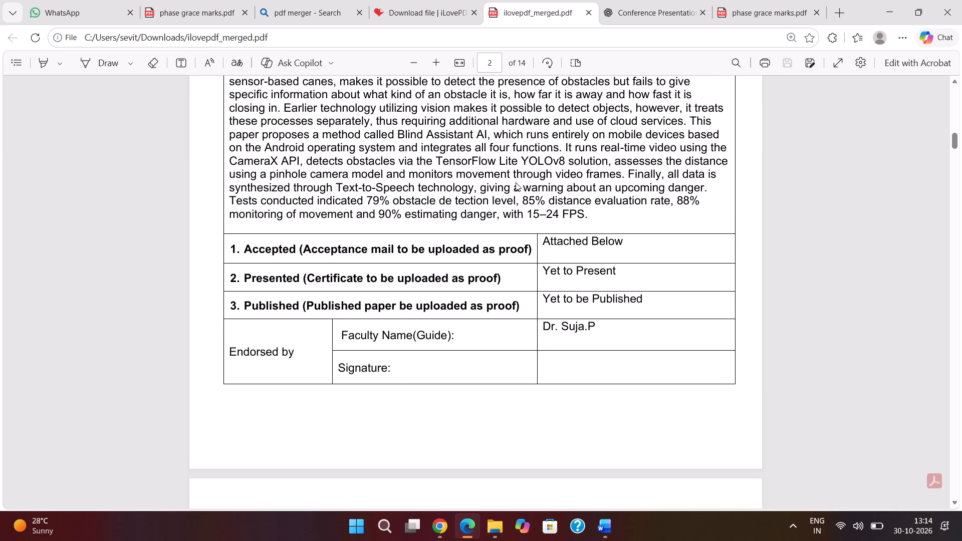
pyautogui.scroll(-8, 516, 182)
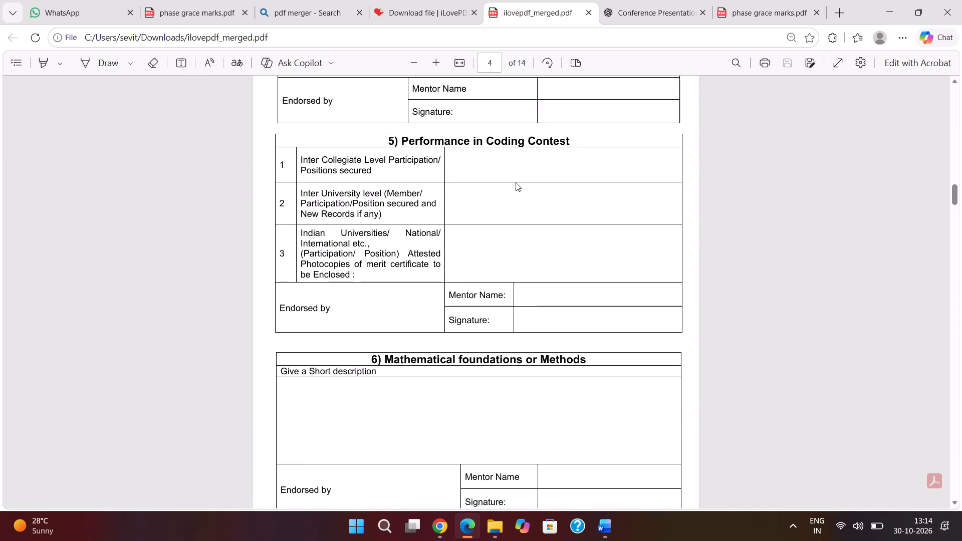
pyautogui.scroll(-6, 516, 182)
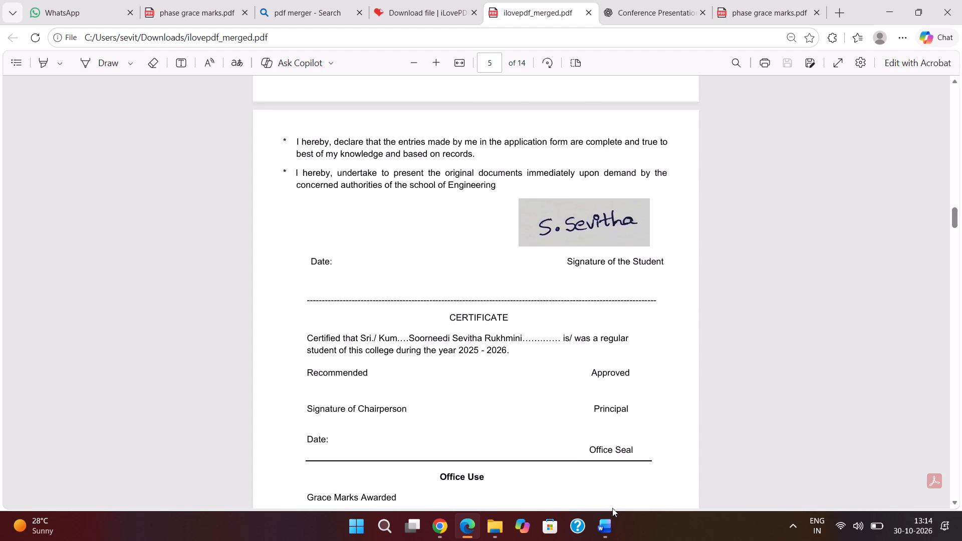
# Switch to the phase grace marks document in Word and go to the declaration above the certificate section.
pyautogui.click(664, 482)
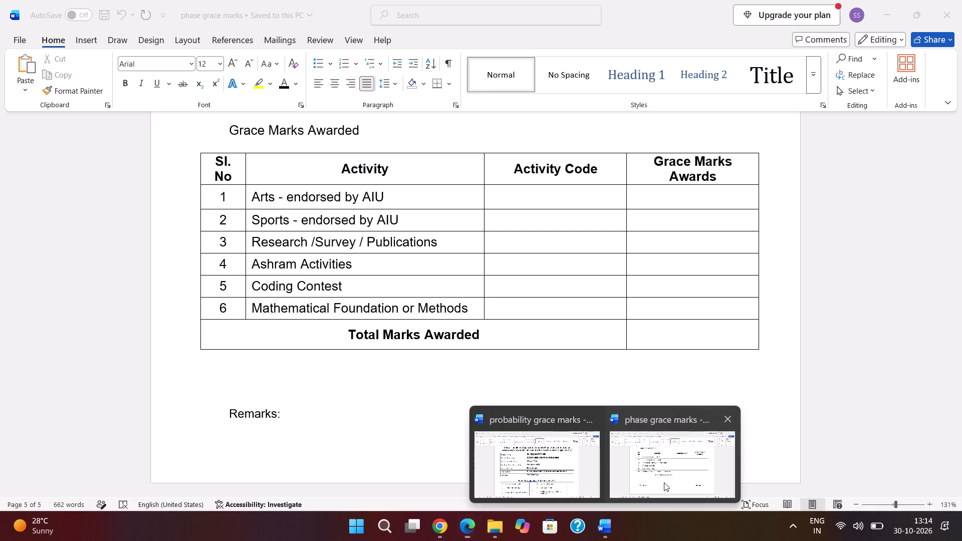
pyautogui.scroll(5, 525, 411)
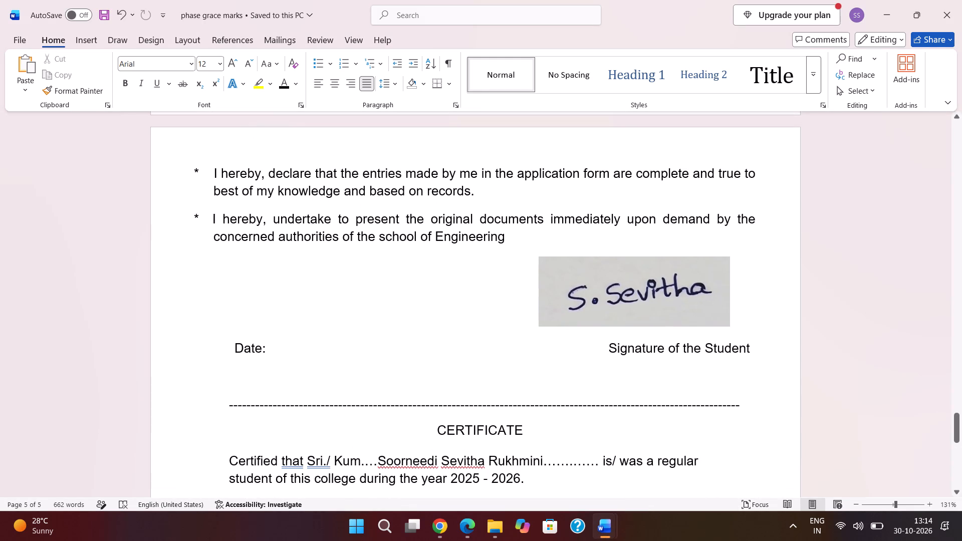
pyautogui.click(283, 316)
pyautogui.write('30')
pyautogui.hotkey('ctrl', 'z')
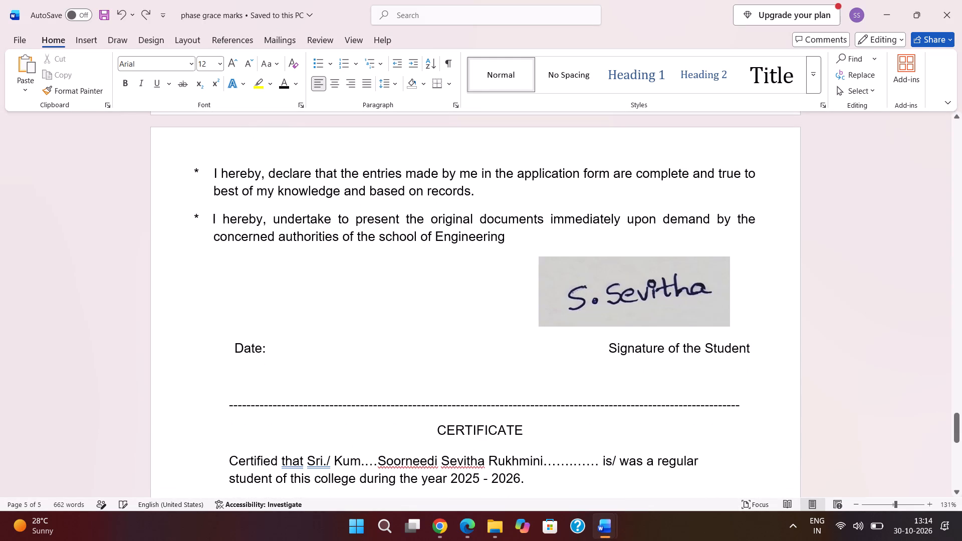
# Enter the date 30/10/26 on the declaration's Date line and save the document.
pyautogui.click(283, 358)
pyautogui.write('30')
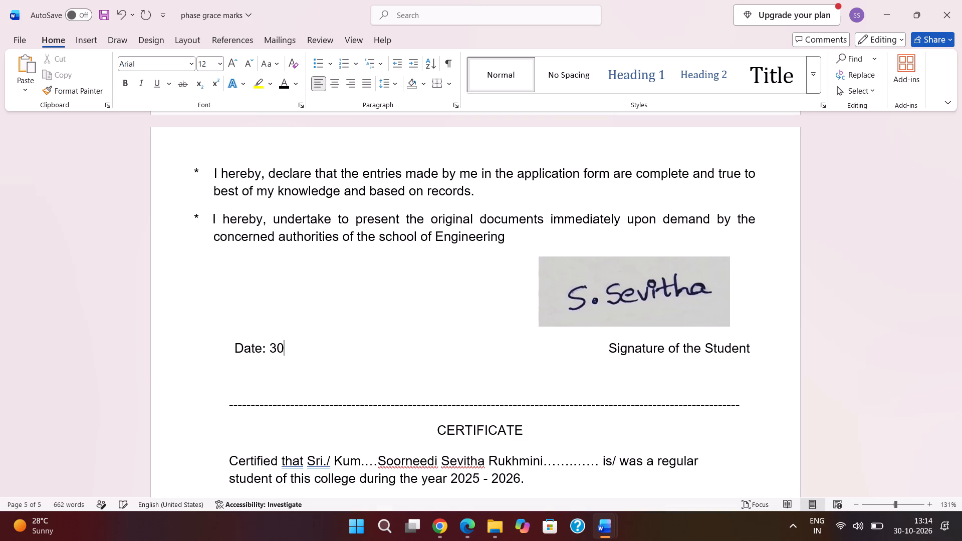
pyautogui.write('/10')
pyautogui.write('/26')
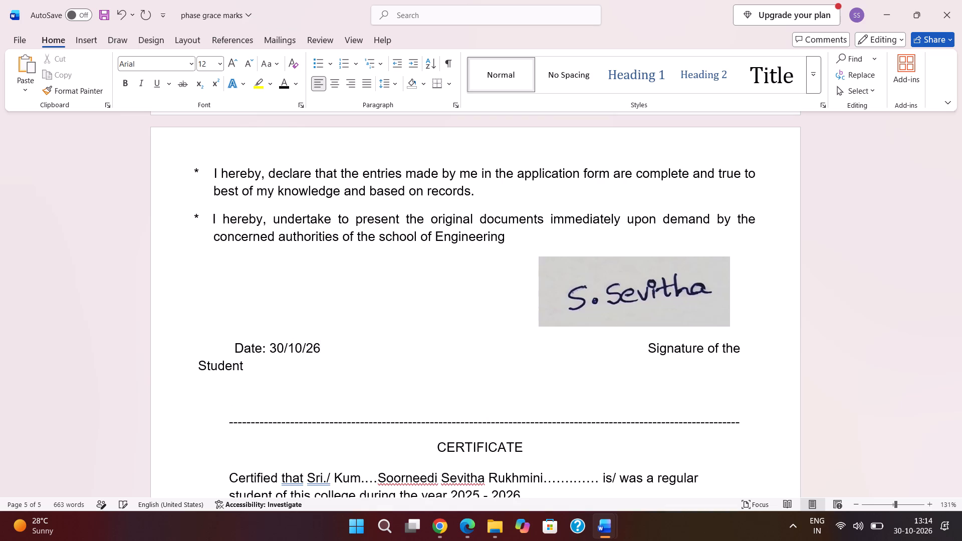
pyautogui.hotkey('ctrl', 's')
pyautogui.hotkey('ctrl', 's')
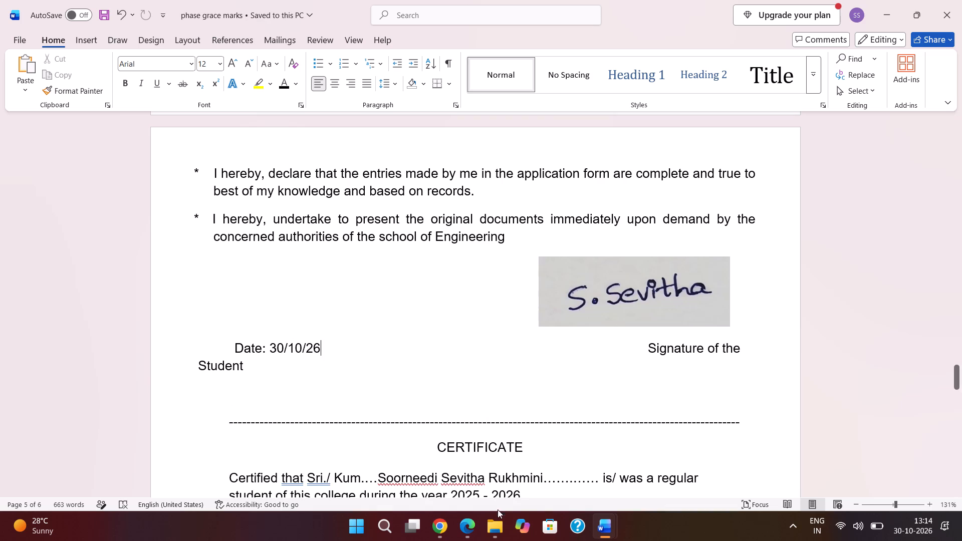
# Delete the outdated phase grace marks and ilovepdf_merged PDFs from the Downloads folder in File Explorer.
pyautogui.click(498, 532)
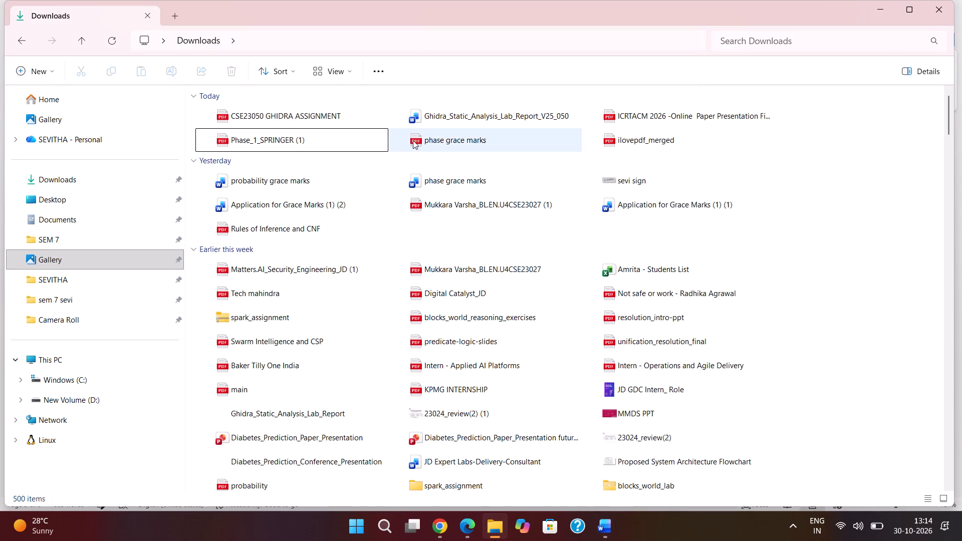
pyautogui.click(444, 141)
pyautogui.press('Delete')
pyautogui.click(444, 141)
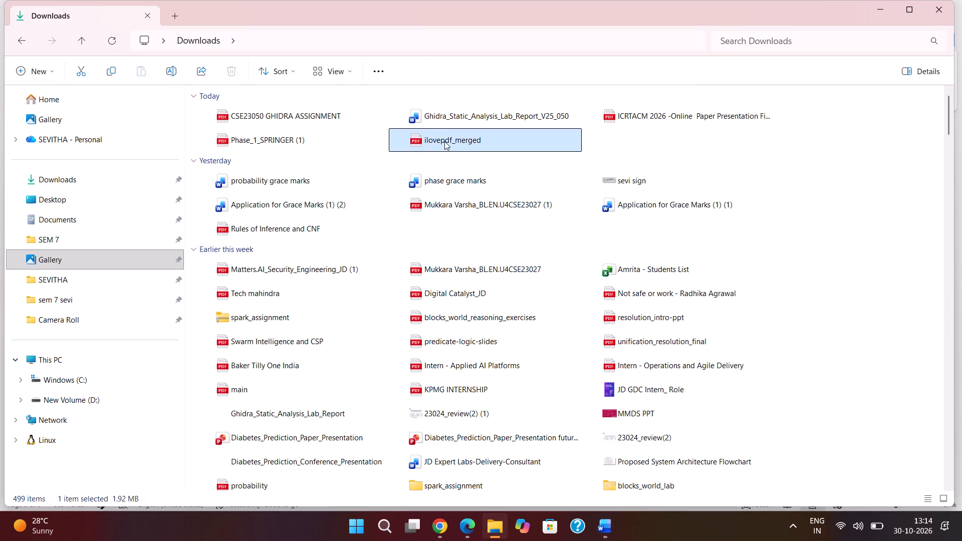
pyautogui.press('Delete')
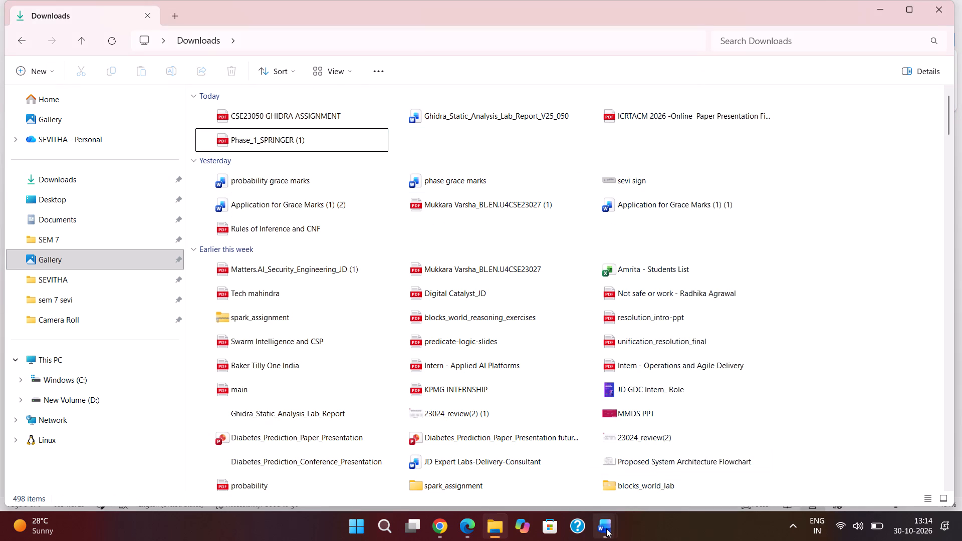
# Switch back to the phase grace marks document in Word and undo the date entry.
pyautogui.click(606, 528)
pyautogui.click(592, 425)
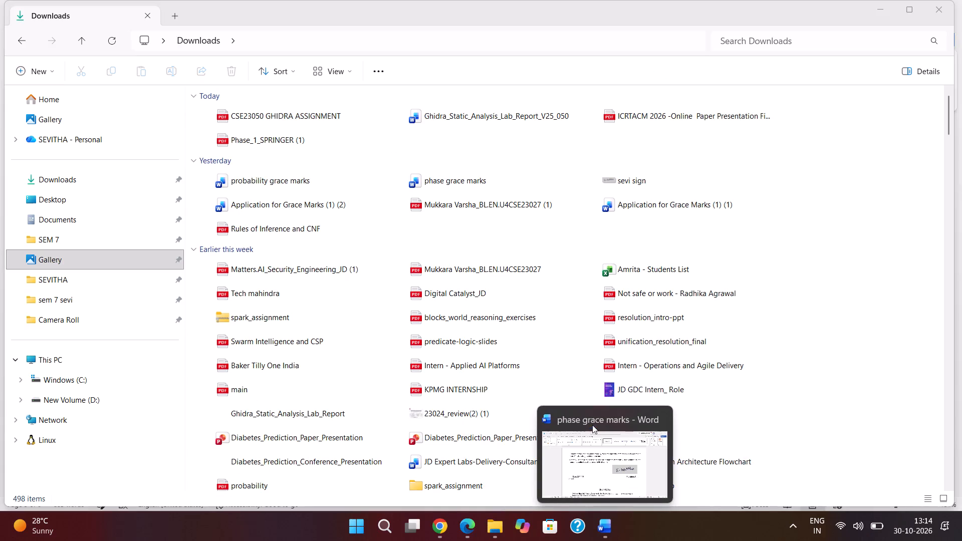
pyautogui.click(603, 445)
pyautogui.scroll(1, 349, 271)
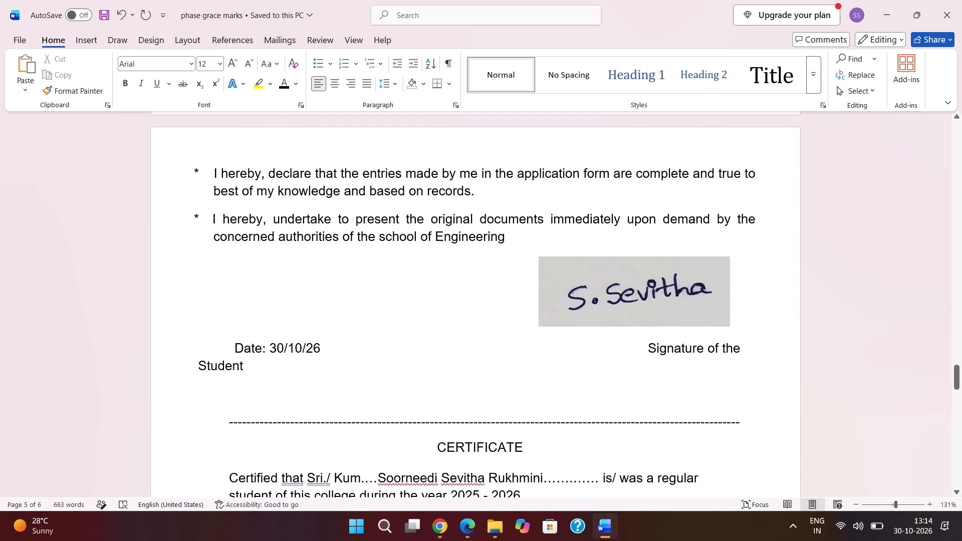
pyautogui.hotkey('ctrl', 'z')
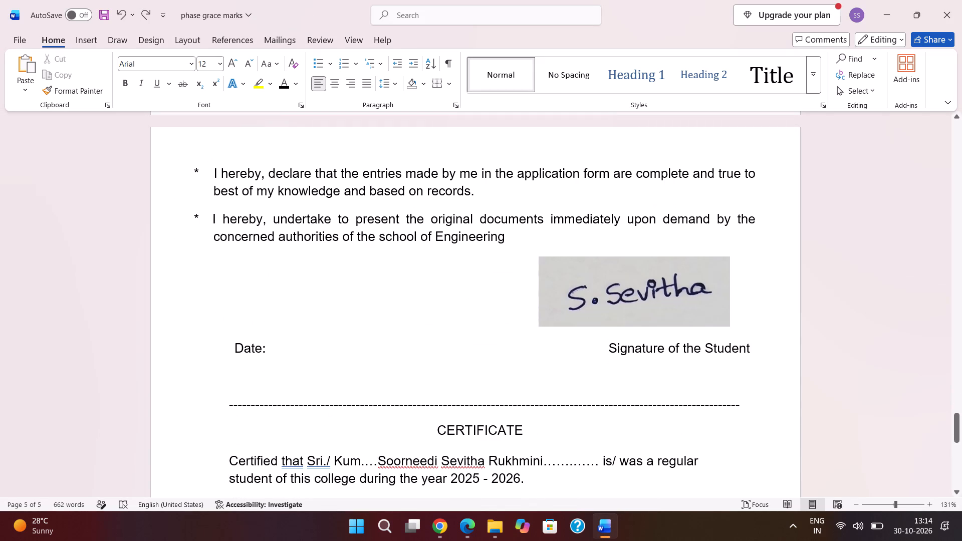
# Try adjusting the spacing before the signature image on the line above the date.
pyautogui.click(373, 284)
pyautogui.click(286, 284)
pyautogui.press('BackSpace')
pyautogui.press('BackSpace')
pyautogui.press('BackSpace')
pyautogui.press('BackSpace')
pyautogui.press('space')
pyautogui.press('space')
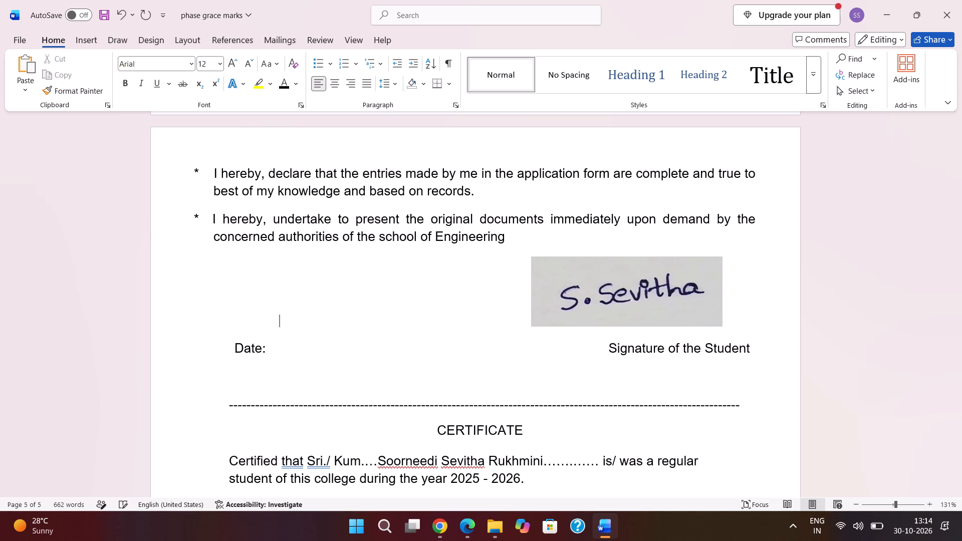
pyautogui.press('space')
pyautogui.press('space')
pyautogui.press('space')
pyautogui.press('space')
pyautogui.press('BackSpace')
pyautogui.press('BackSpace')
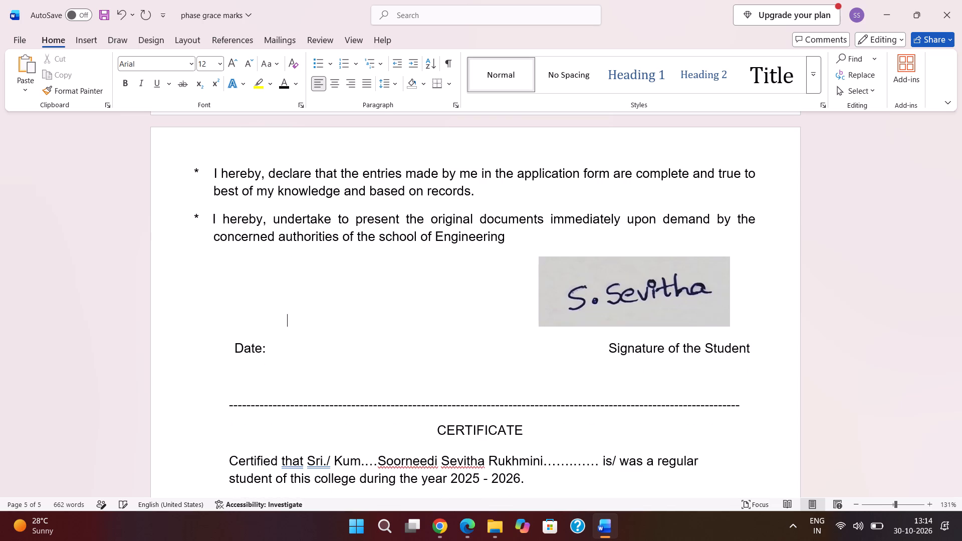
# Enter 30/10/26 directly after the Date: label in the declaration, with no space between them.
pyautogui.press('Down')
pyautogui.press('Left')
pyautogui.write('30')
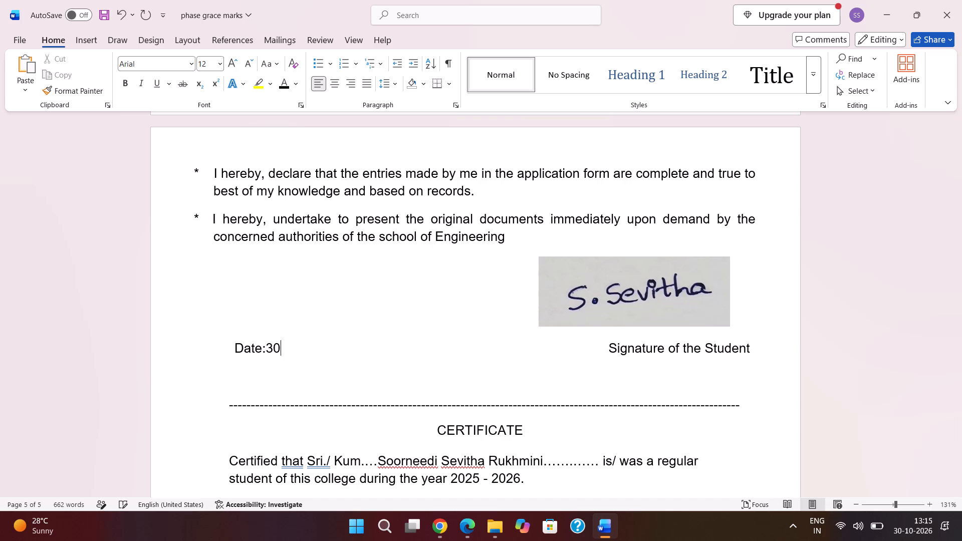
pyautogui.write('/1')
pyautogui.write('0/2')
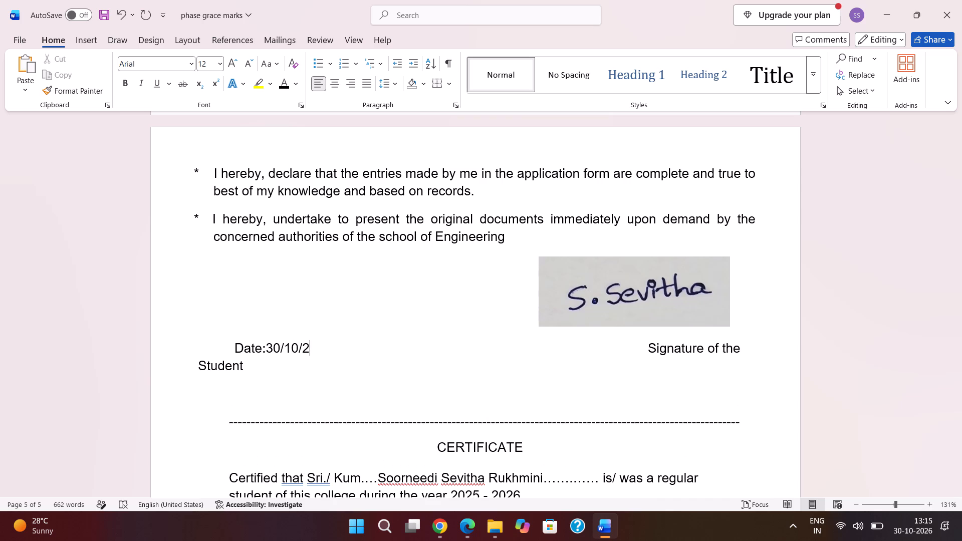
pyautogui.press('6')
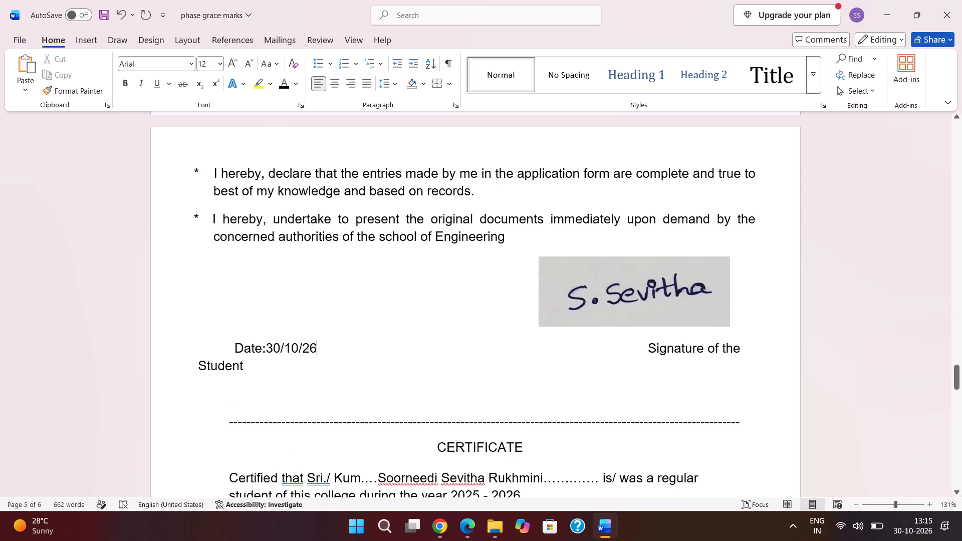
# Pull the wrapped word Student back onto the date line and shorten the gap so the signature label starts beneath the signature image's left edge.
pyautogui.click(199, 365)
pyautogui.press('BackSpace')
pyautogui.press('BackSpace')
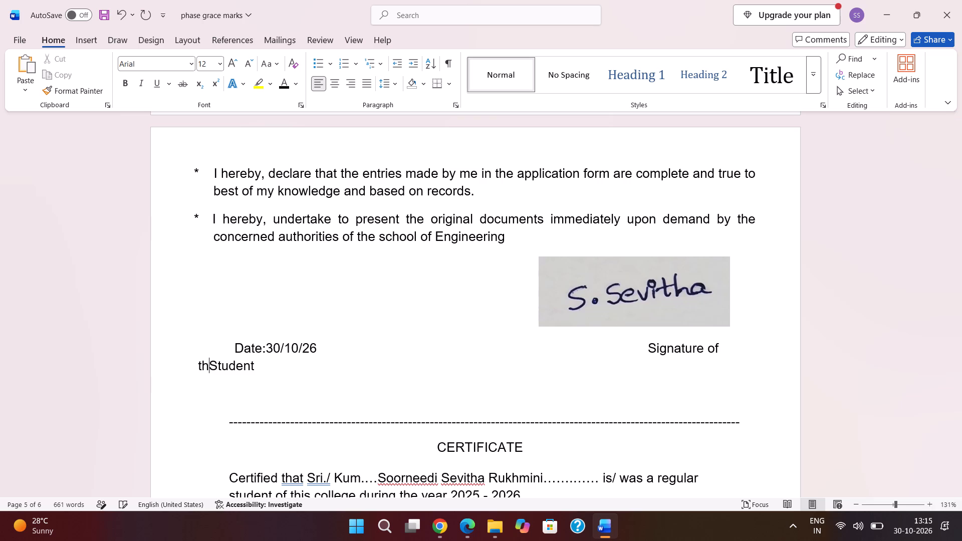
pyautogui.press('BackSpace')
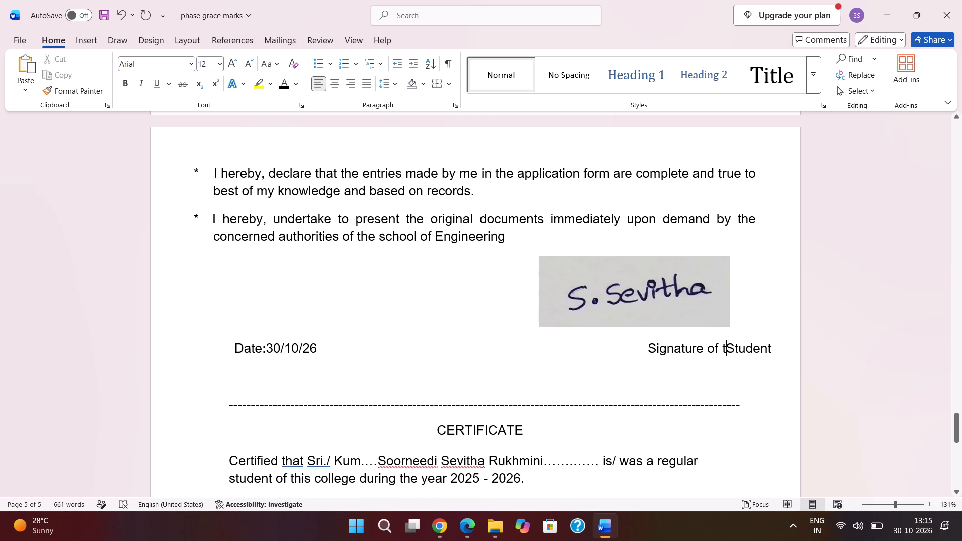
pyautogui.click(649, 353)
pyautogui.press('BackSpace')
pyautogui.press('BackSpace')
pyautogui.press('BackSpace')
pyautogui.press('BackSpace')
pyautogui.press('BackSpace')
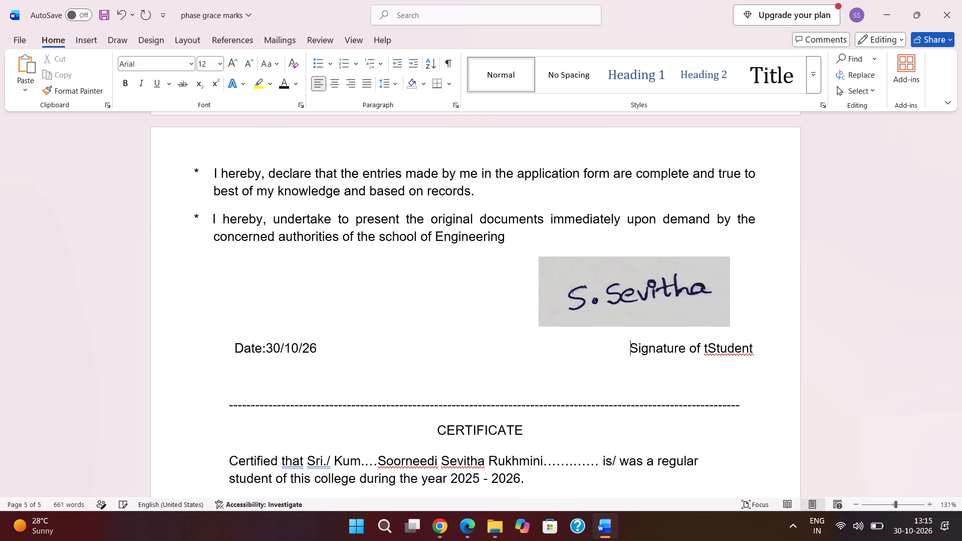
pyautogui.press('BackSpace')
pyautogui.press('BackSpace')
pyautogui.press('BackSpace')
pyautogui.press('BackSpace')
pyautogui.press('BackSpace')
pyautogui.press('space')
pyautogui.press('space')
pyautogui.press('space')
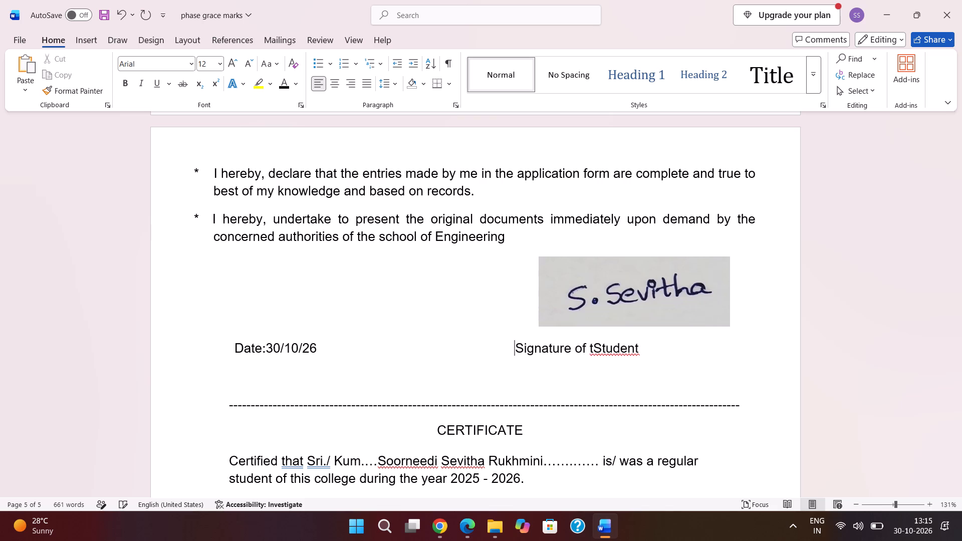
pyautogui.press('space')
pyautogui.press('space')
pyautogui.press('space')
pyautogui.press('space')
pyautogui.press('space')
pyautogui.press('space')
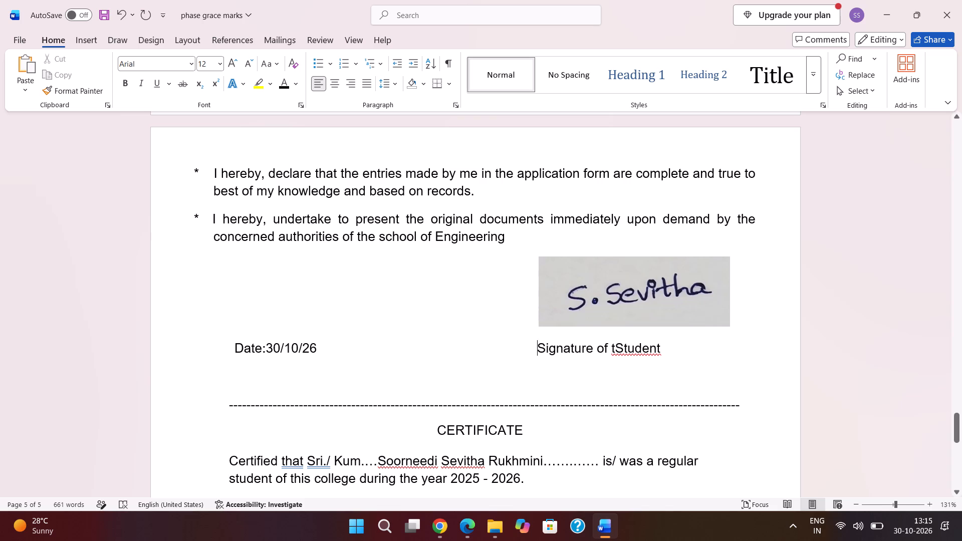
# Complete the label's wording as "Signature of the Student" and save the document.
pyautogui.click(614, 349)
pyautogui.write('he')
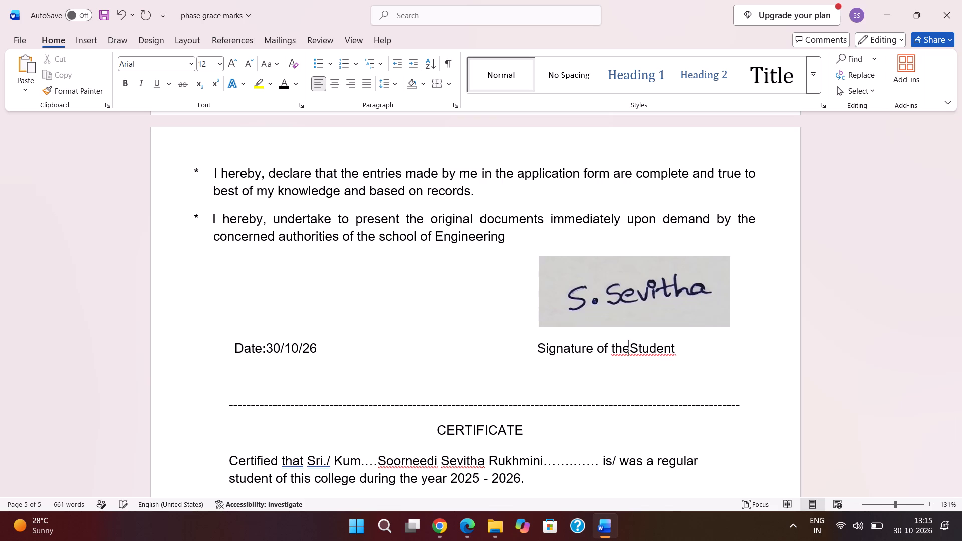
pyautogui.press('space')
pyautogui.hotkey('ctrl', 's')
pyautogui.hotkey('ctrl', 's')
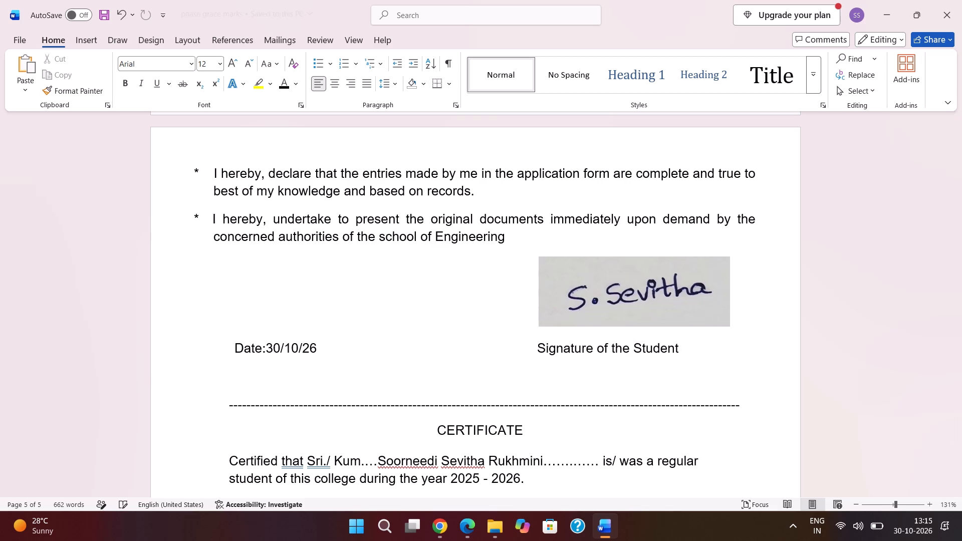
pyautogui.hotkey('ctrl', 's')
pyautogui.click(614, 349)
pyautogui.hotkey('ctrl', 's')
pyautogui.hotkey('ctrl', 's')
pyautogui.click(614, 349)
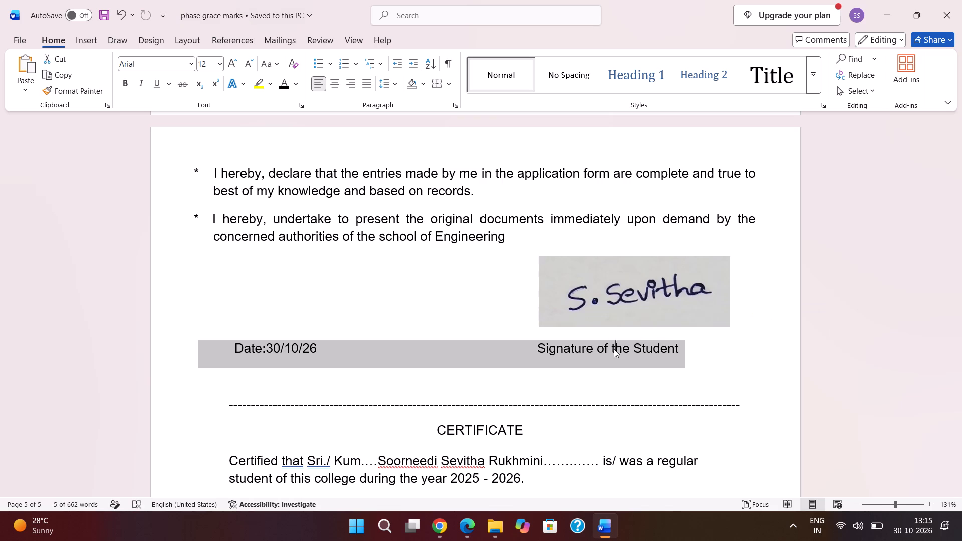
pyautogui.click(467, 339)
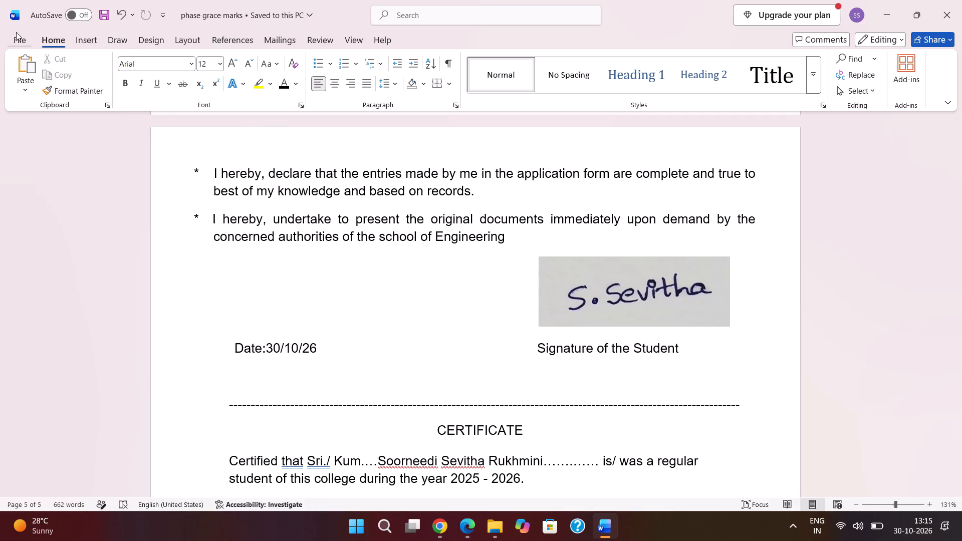
# Save the document as a PDF named phase grace marks in the Downloads folder.
pyautogui.click(16, 35)
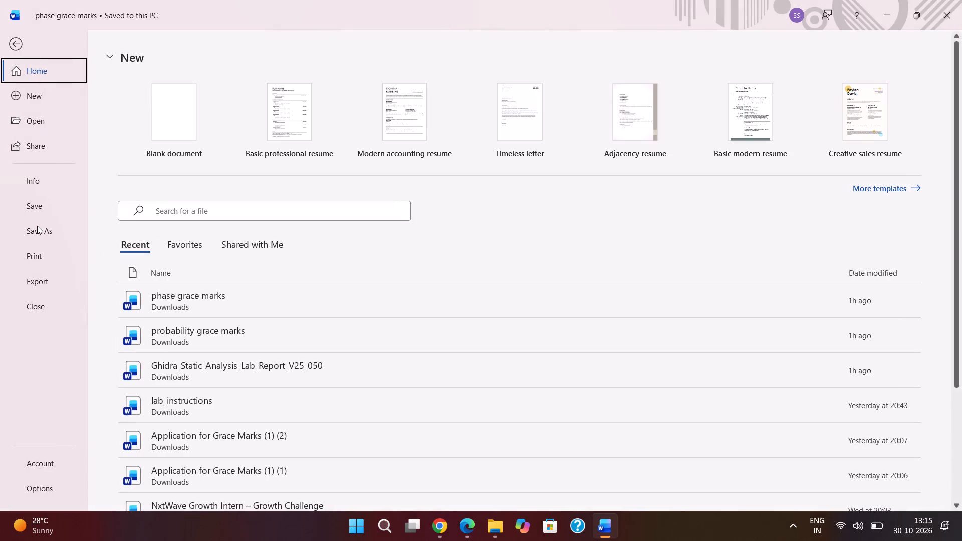
pyautogui.click(37, 227)
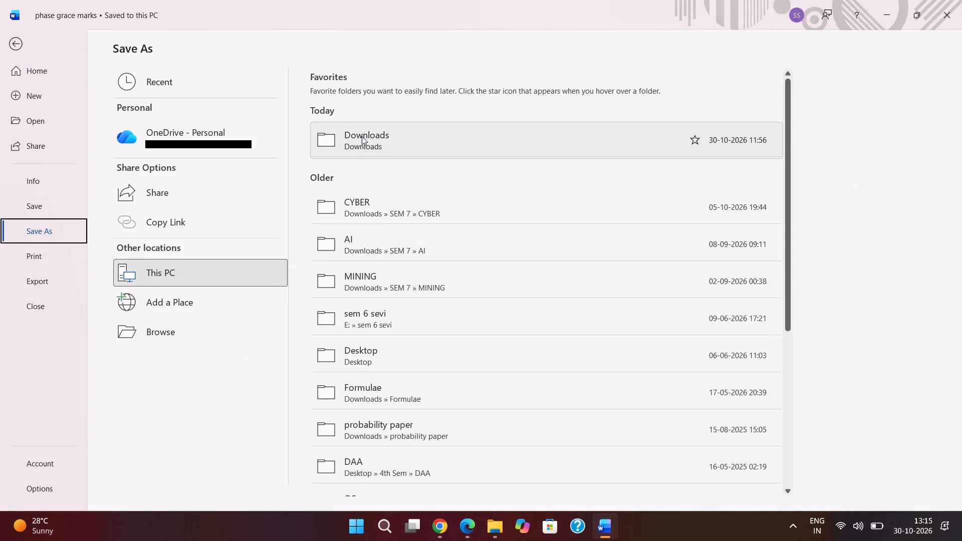
pyautogui.click(362, 136)
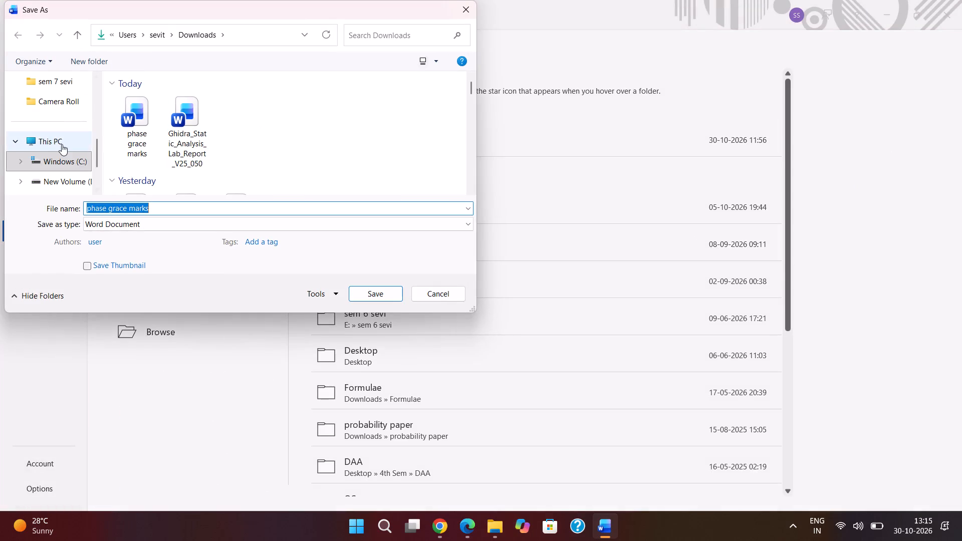
pyautogui.scroll(1, 62, 144)
pyautogui.click(108, 232)
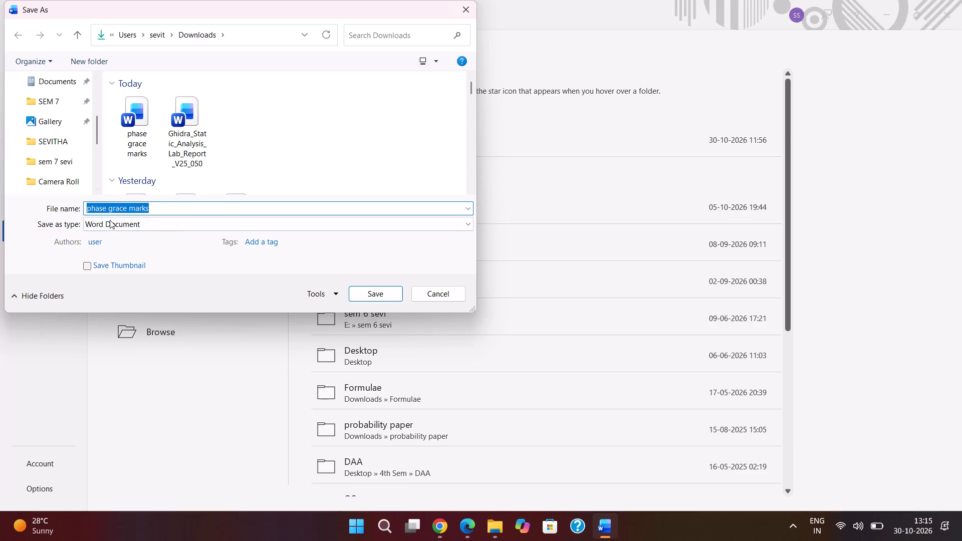
pyautogui.click(110, 220)
pyautogui.click(91, 293)
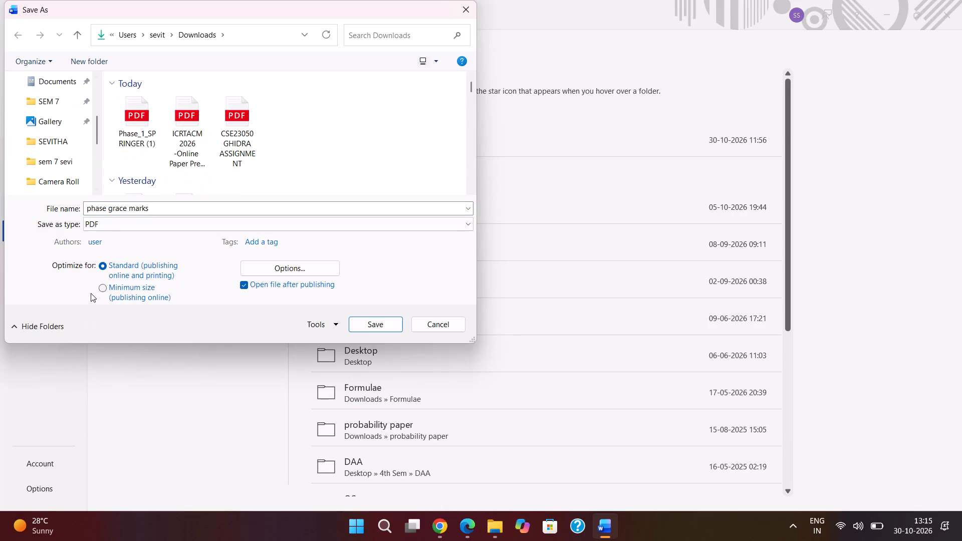
pyautogui.scroll(1, 57, 120)
pyautogui.click(52, 174)
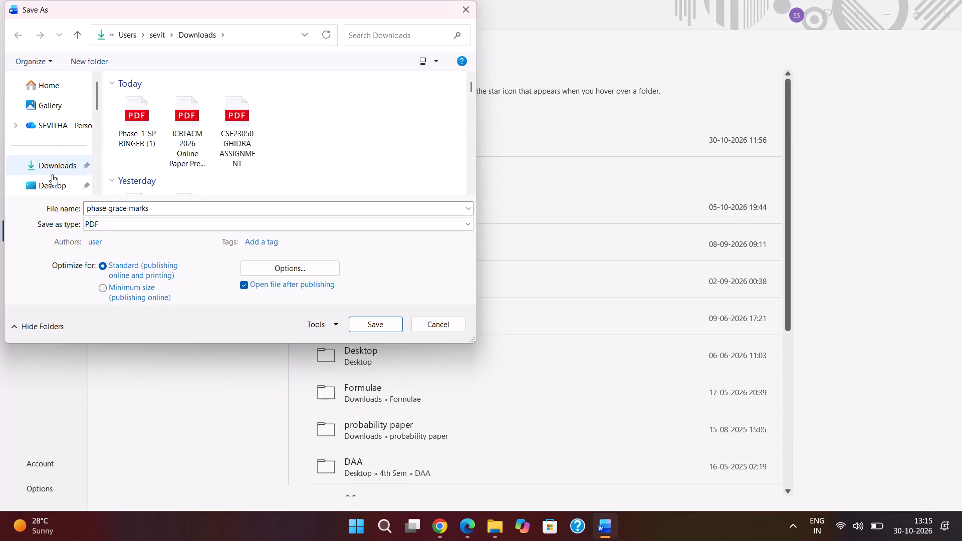
pyautogui.click(363, 316)
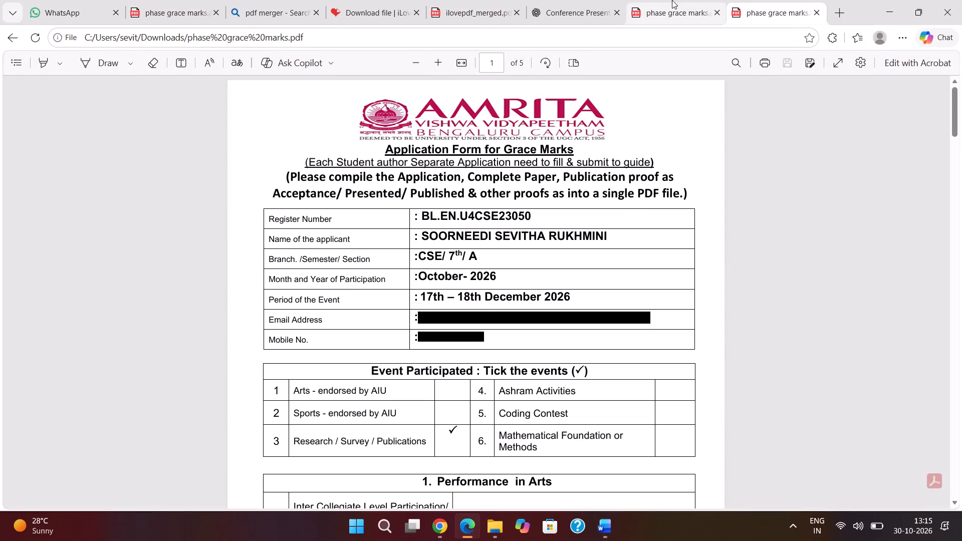
# Close the older duplicate phase grace marks PDF in Edge, keeping the newly published one open.
pyautogui.click(716, 14)
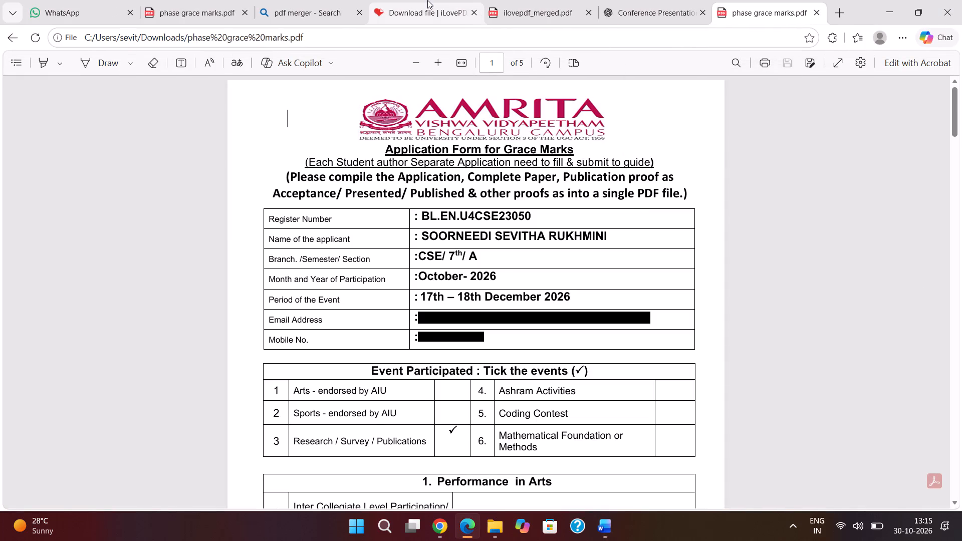
pyautogui.click(487, 2)
pyautogui.click(415, 8)
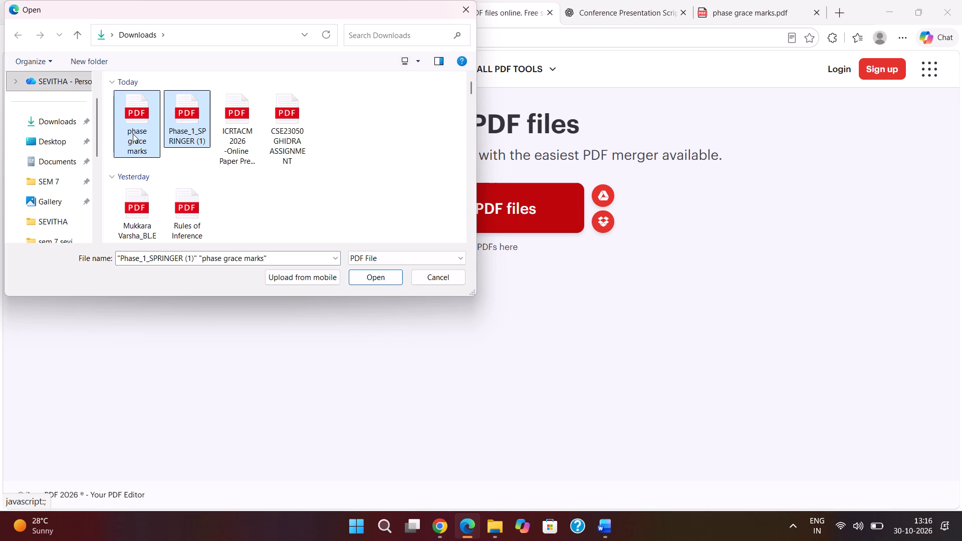
pyautogui.press('Return')
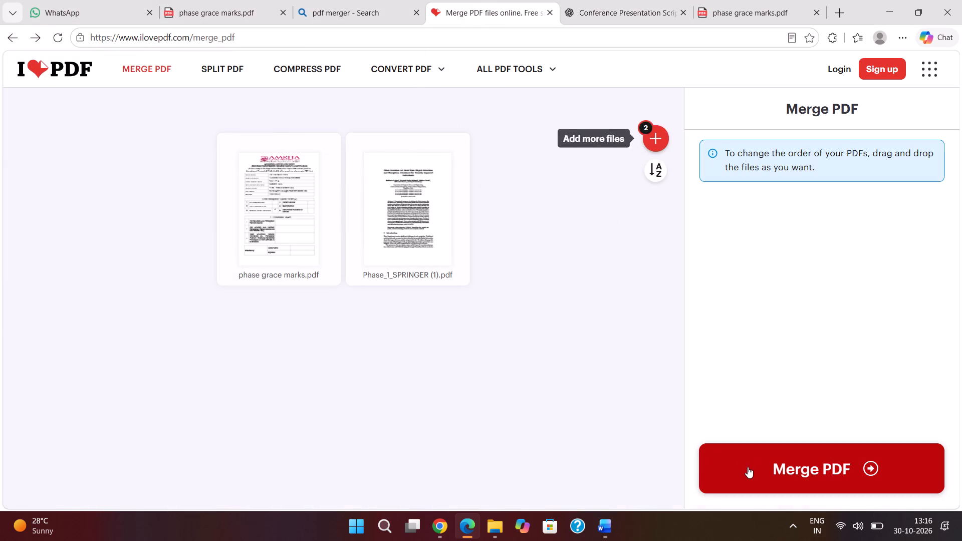
pyautogui.click(758, 476)
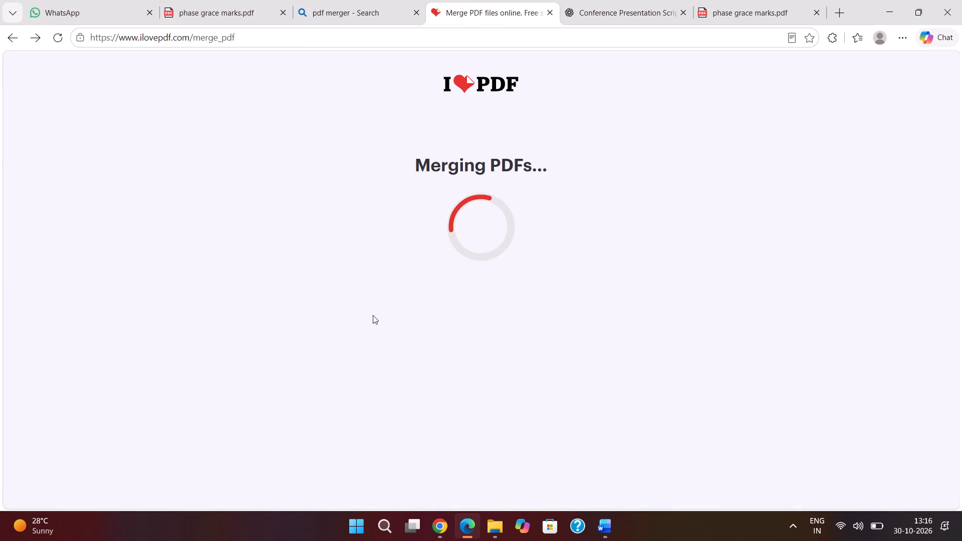
pyautogui.click(472, 180)
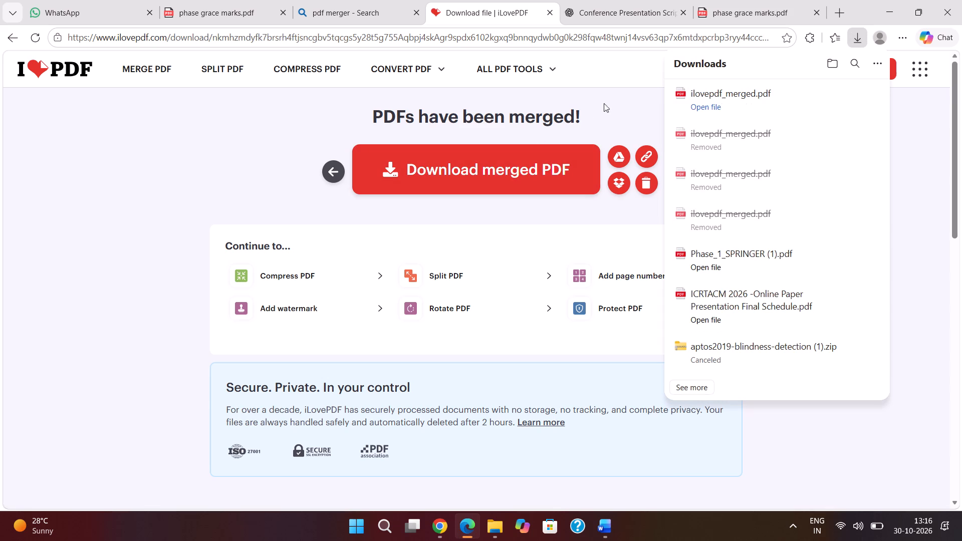
# Open the newly merged PDF and review it from the application form's first page through the paper's references.
pyautogui.click(701, 104)
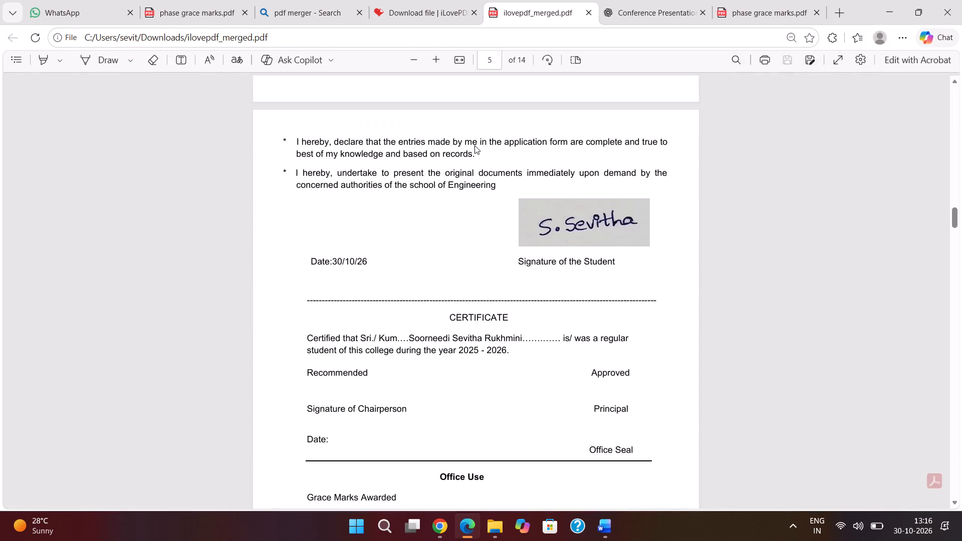
pyautogui.scroll(11, 474, 145)
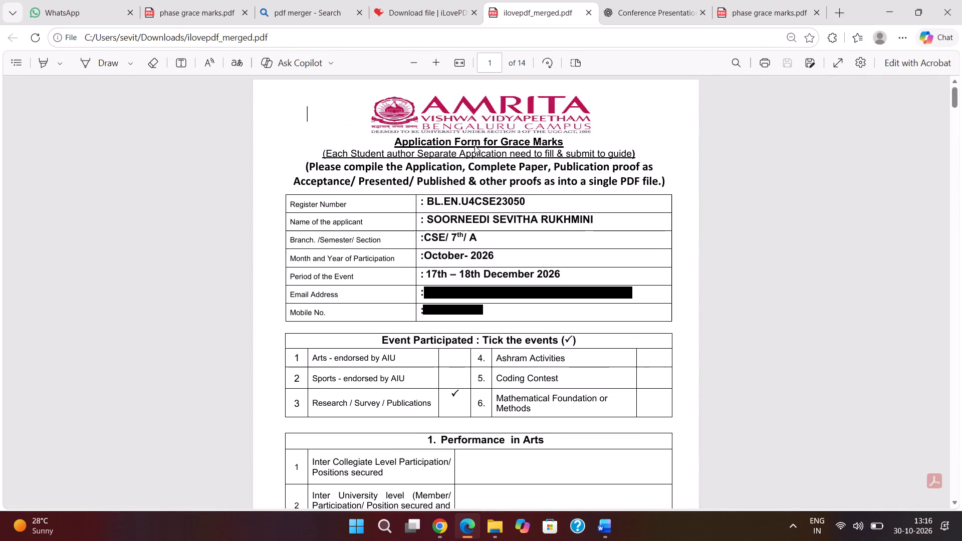
pyautogui.scroll(-2, 474, 145)
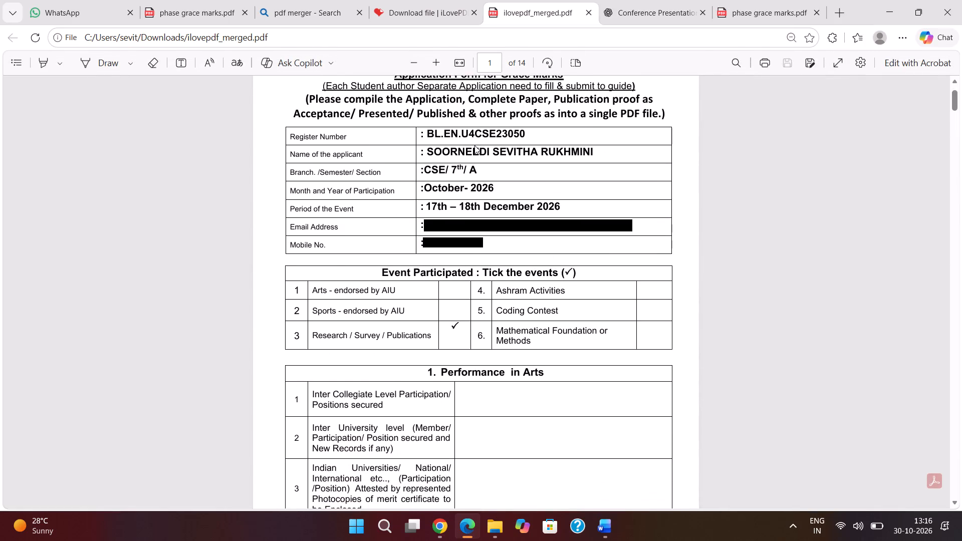
pyautogui.scroll(-5, 474, 145)
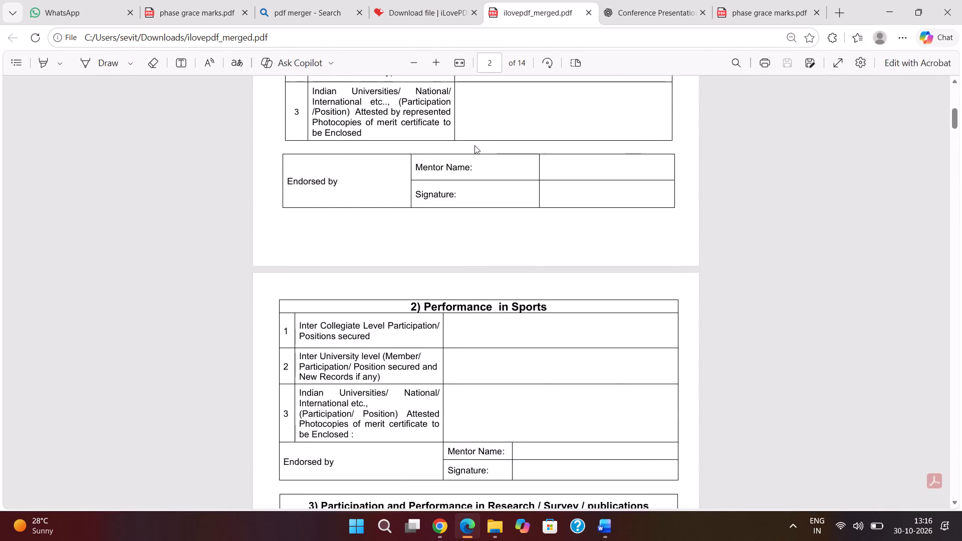
pyautogui.scroll(-9, 474, 145)
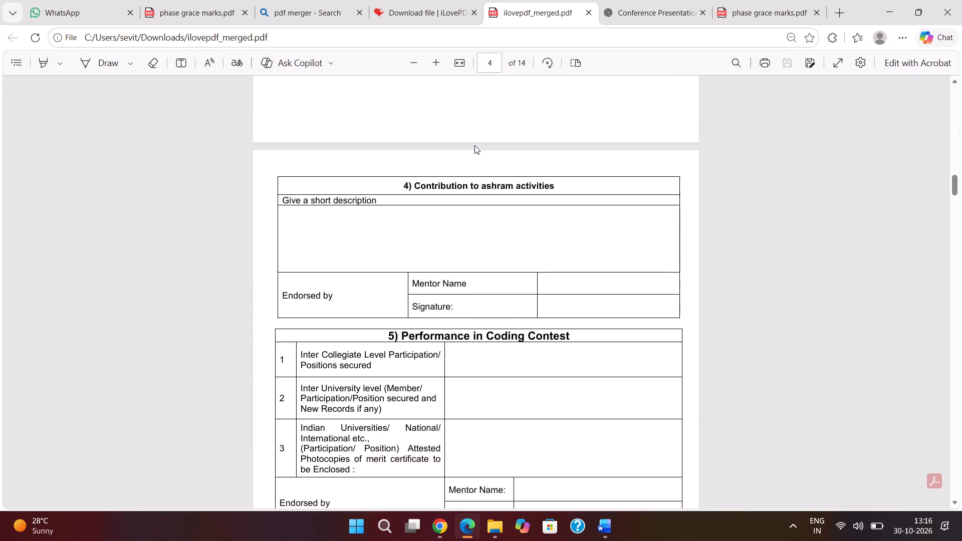
pyautogui.scroll(-6, 474, 145)
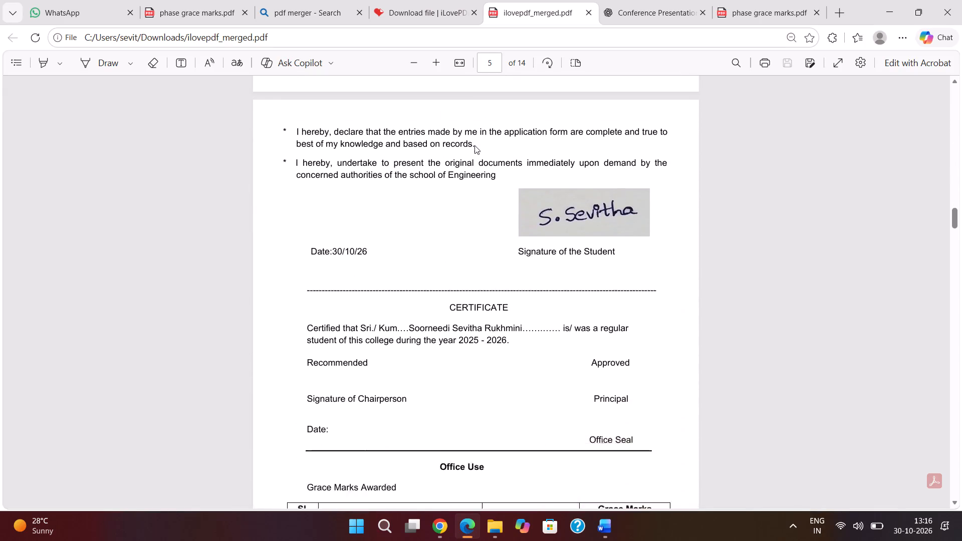
pyautogui.scroll(-5, 474, 145)
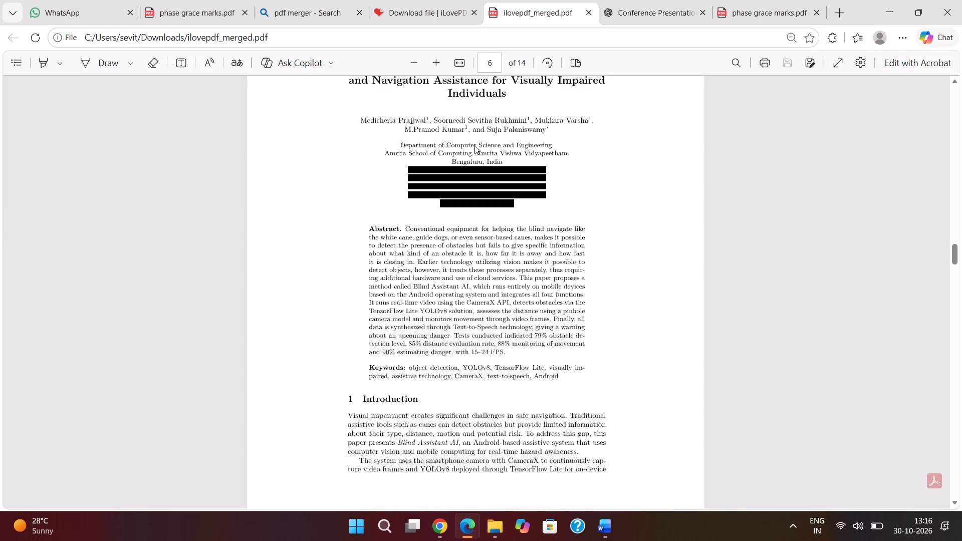
pyautogui.scroll(2, 474, 145)
pyautogui.scroll(-6, 474, 145)
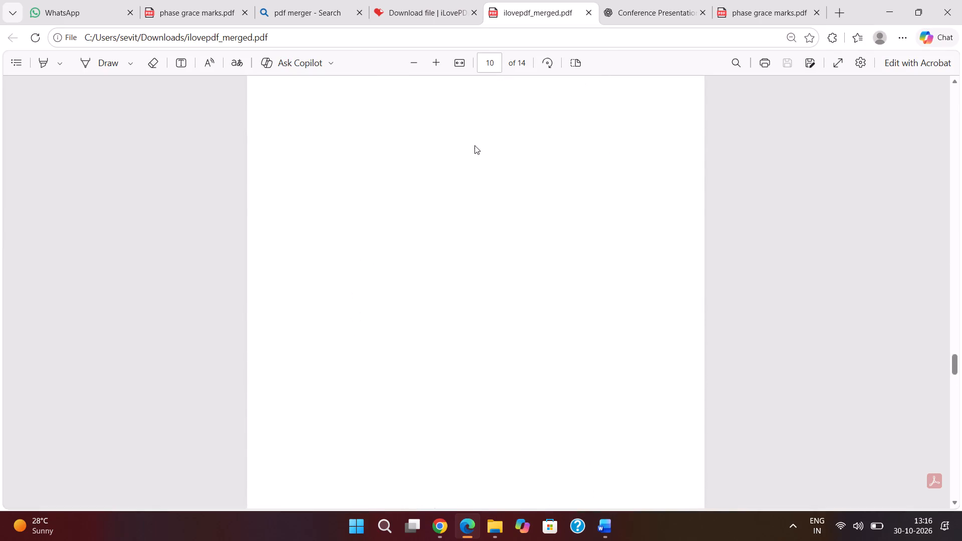
pyautogui.scroll(-15, 474, 145)
pyautogui.click(352, 138)
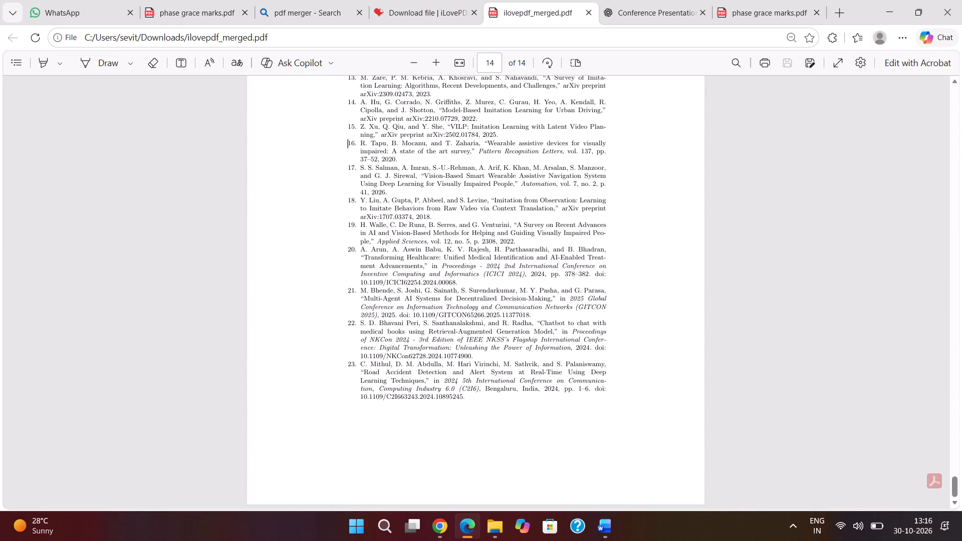
# Switch to File Explorer and start sharing the ilovepdf_merged file from the Downloads folder.
pyautogui.click(493, 534)
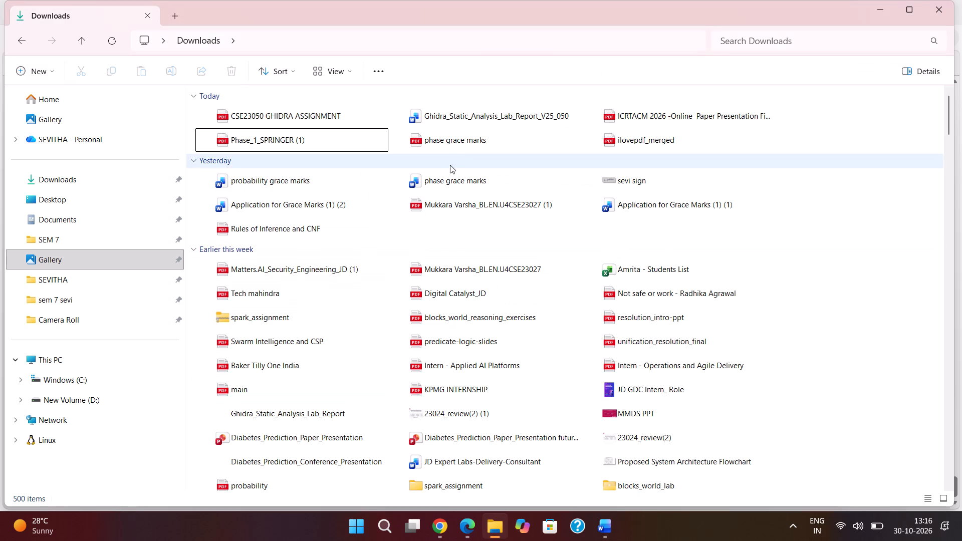
pyautogui.click(626, 134)
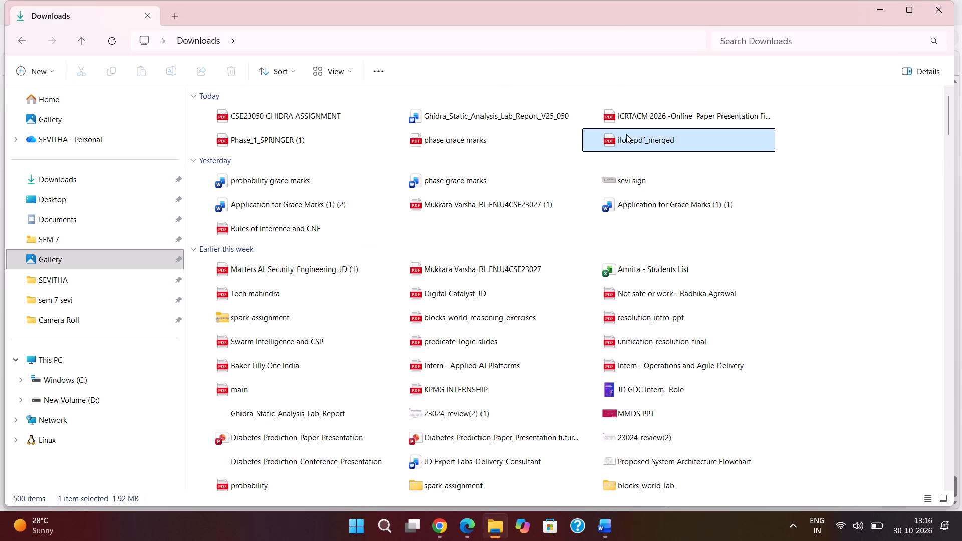
pyautogui.click(201, 64)
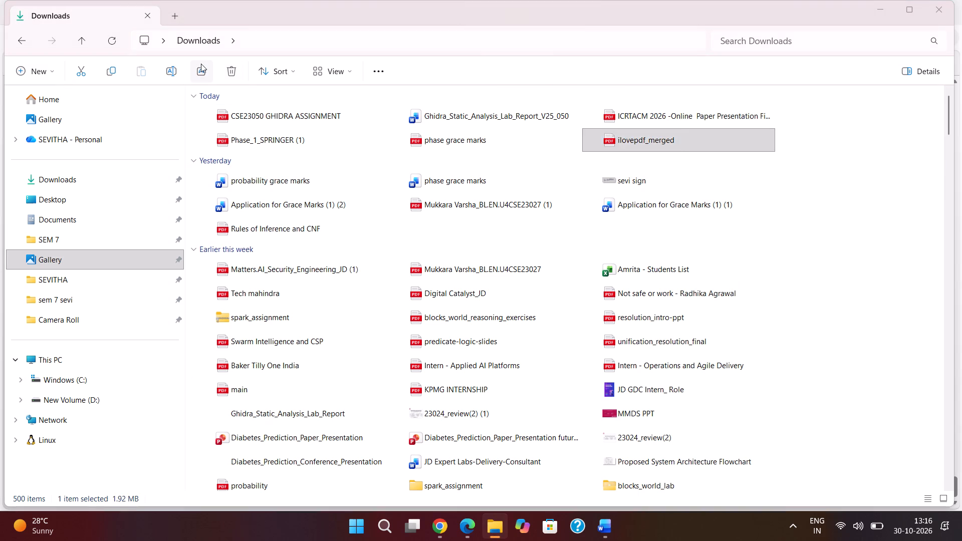
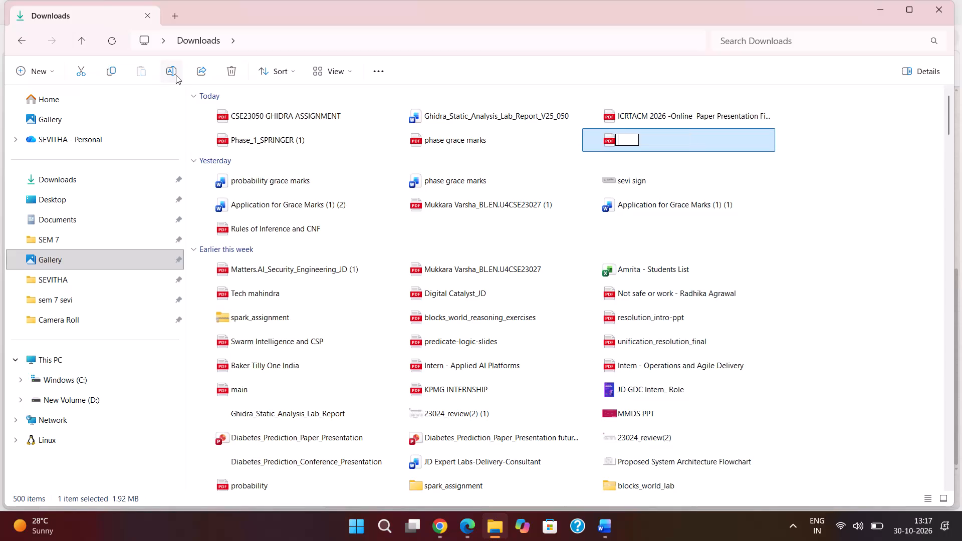
# Rename the merged PDF in Downloads with the student's short register code followed by GRACE MARKS.
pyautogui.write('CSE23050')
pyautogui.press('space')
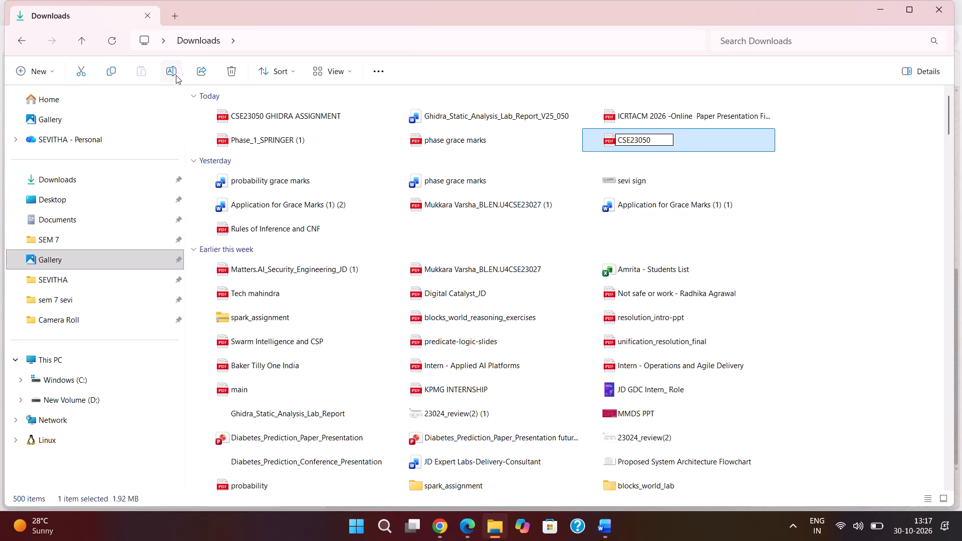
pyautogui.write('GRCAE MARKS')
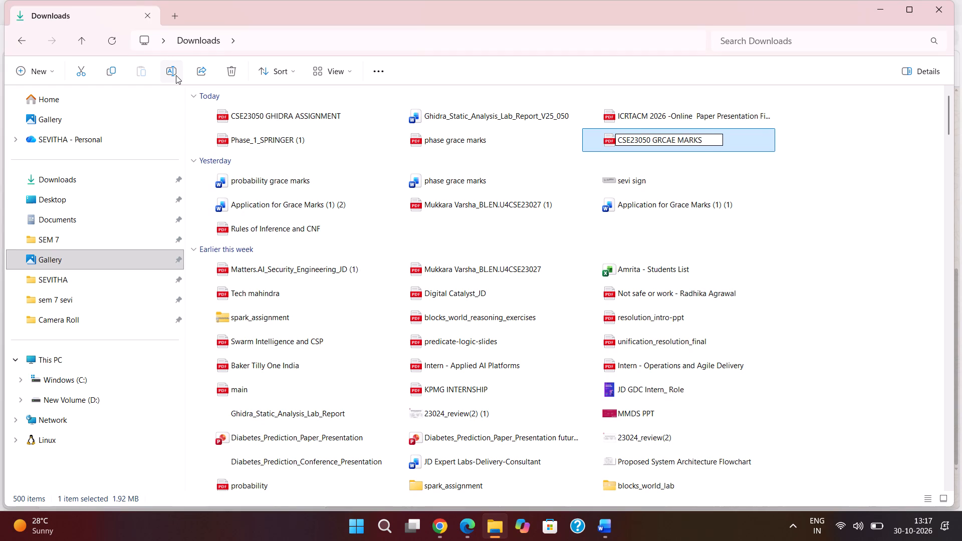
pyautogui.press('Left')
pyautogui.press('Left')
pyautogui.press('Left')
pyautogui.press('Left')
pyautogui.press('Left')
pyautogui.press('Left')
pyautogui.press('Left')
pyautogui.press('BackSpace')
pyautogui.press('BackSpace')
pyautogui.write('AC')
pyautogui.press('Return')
pyautogui.click(889, 165)
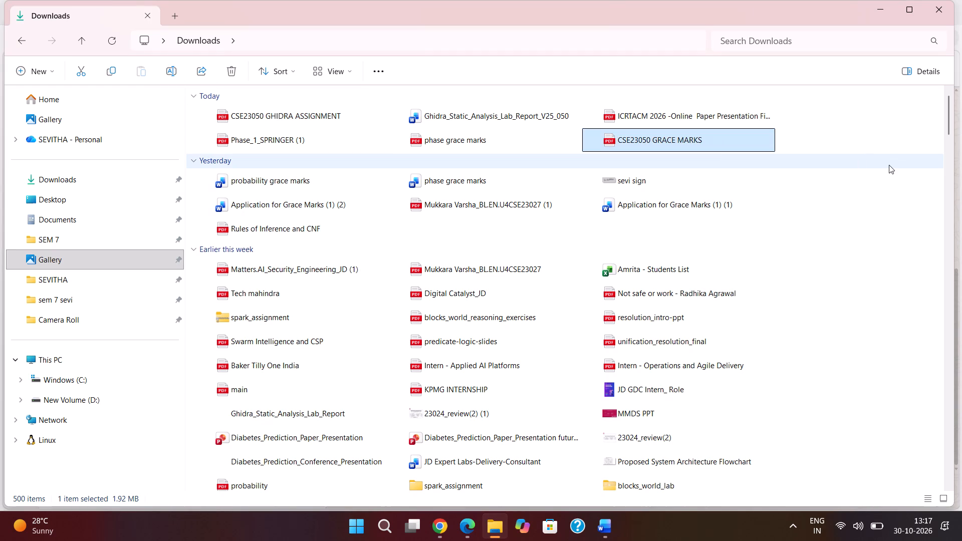
pyautogui.click(881, 142)
pyautogui.click(882, 230)
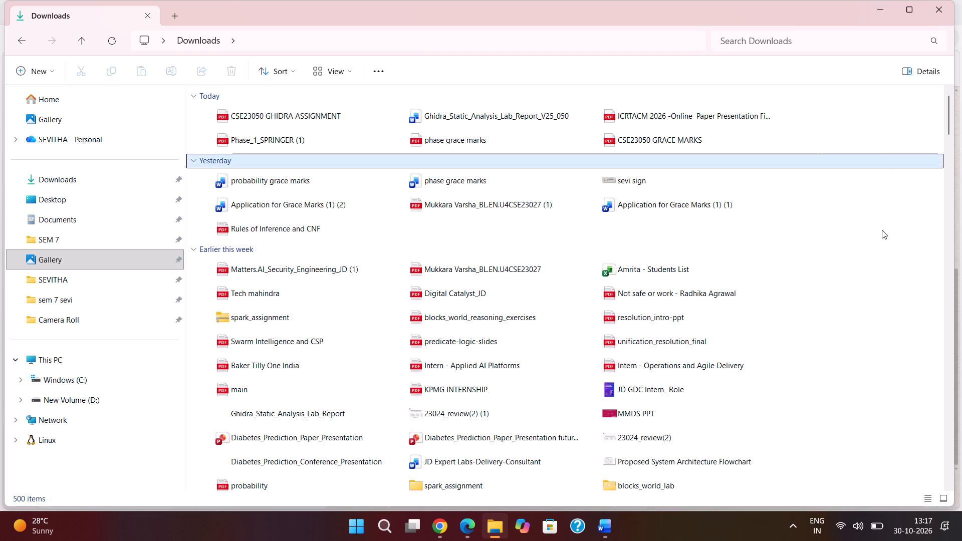
pyautogui.click(654, 130)
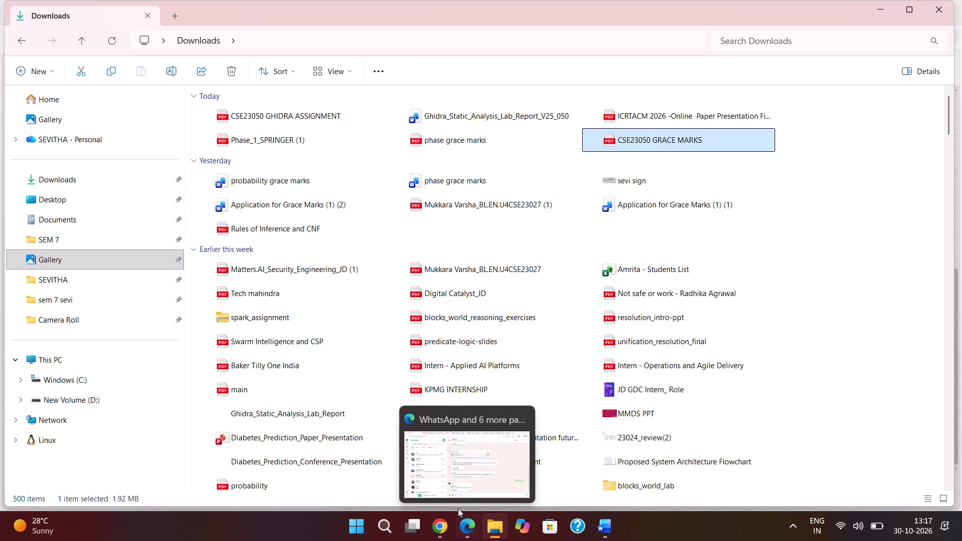
# Switch to the phase grace marks document in Word and replace the applicant's name with the other student's name.
pyautogui.click(610, 532)
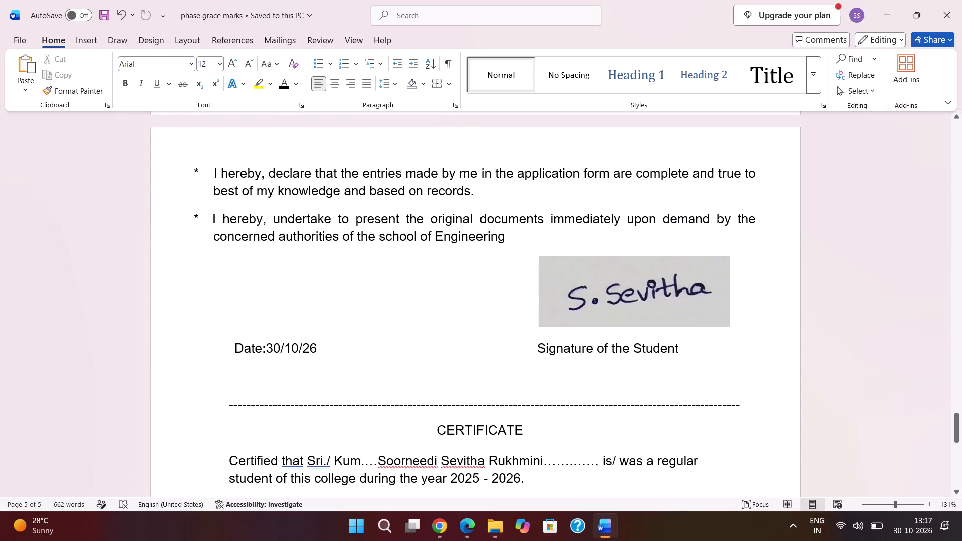
pyautogui.scroll(20, 521, 371)
pyautogui.scroll(12, 521, 371)
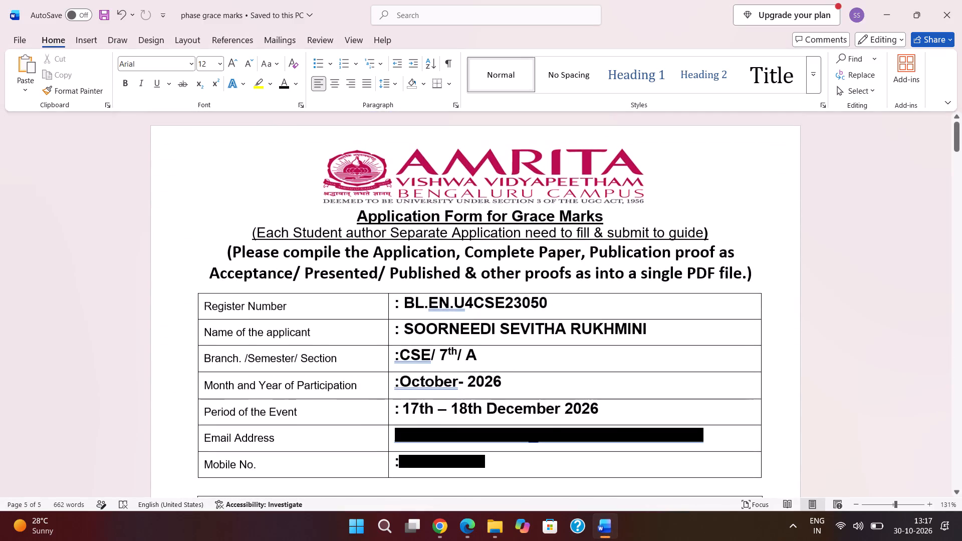
pyautogui.moveTo(657, 331); pyautogui.dragTo(436, 327)
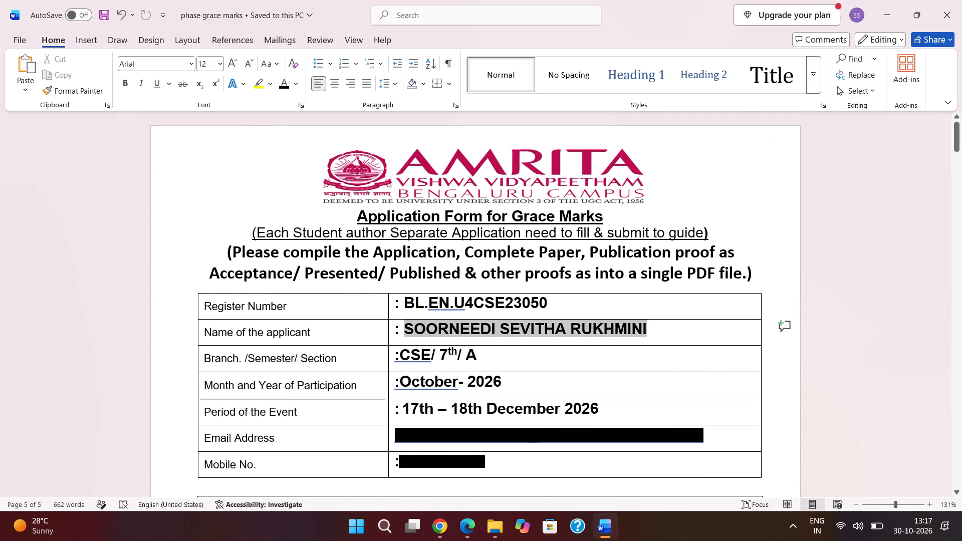
pyautogui.moveTo(436, 327); pyautogui.dragTo(429, 327)
pyautogui.press('BackSpace')
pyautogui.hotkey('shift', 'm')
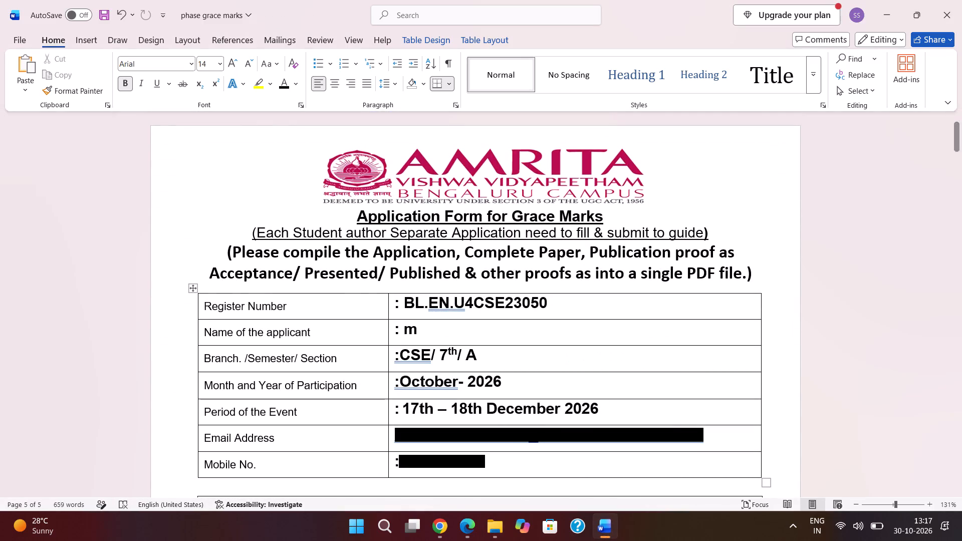
pyautogui.press('BackSpace')
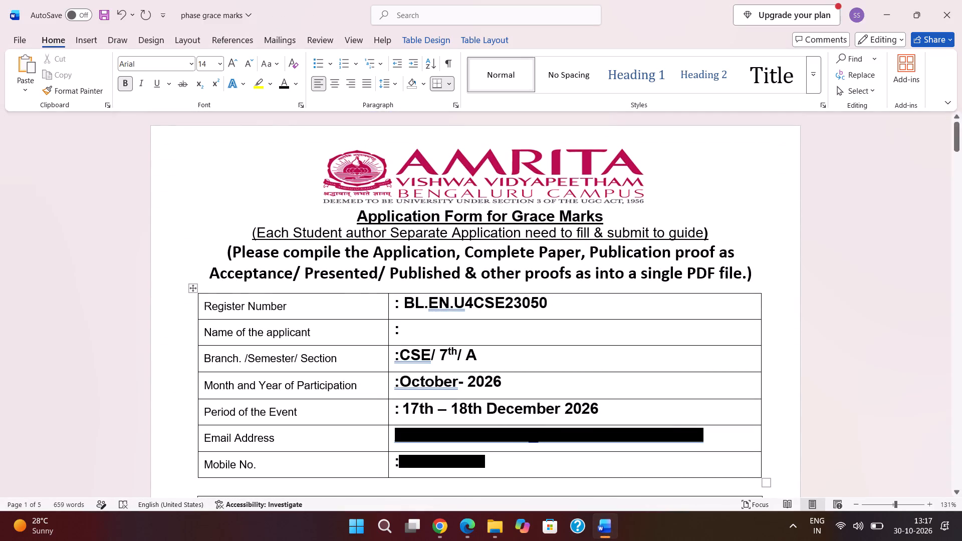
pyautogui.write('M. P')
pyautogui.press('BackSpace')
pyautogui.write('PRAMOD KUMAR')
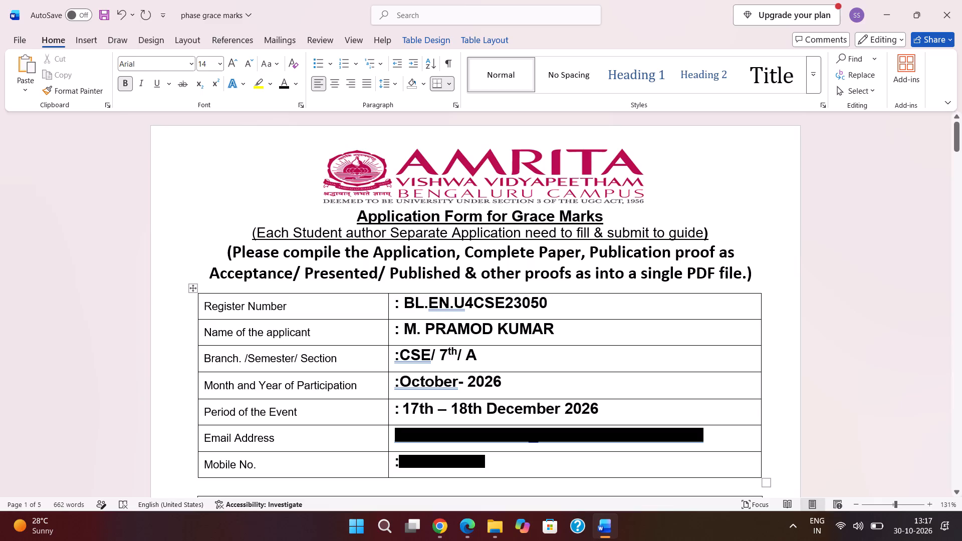
# Change the second-to-last digit of the form's register number to 4 for the other student.
pyautogui.click(538, 305)
pyautogui.press('BackSpace')
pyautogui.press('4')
# Change one digit of the form's email address to 4 for the other student.
pyautogui.scroll(-1, 538, 305)
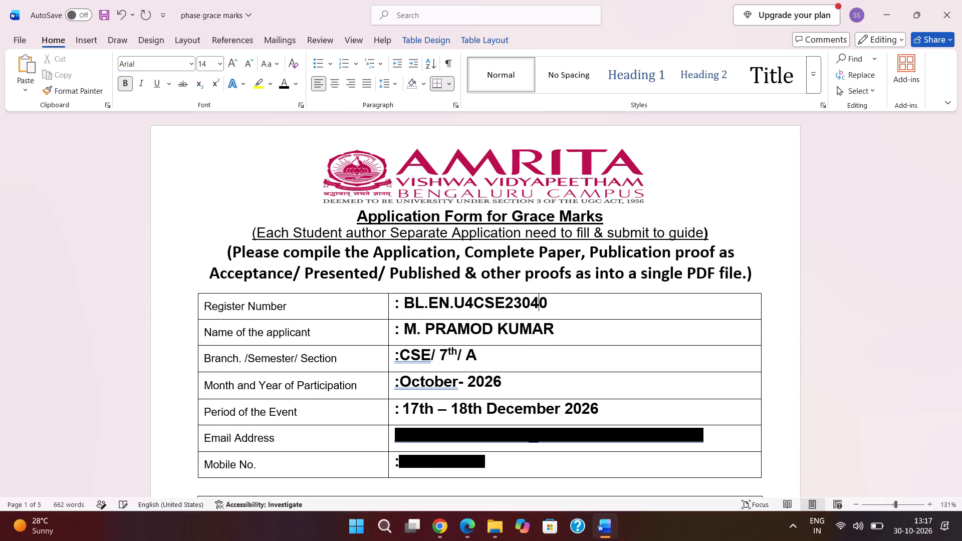
pyautogui.scroll(-1, 538, 305)
pyautogui.scroll(-1, 507, 378)
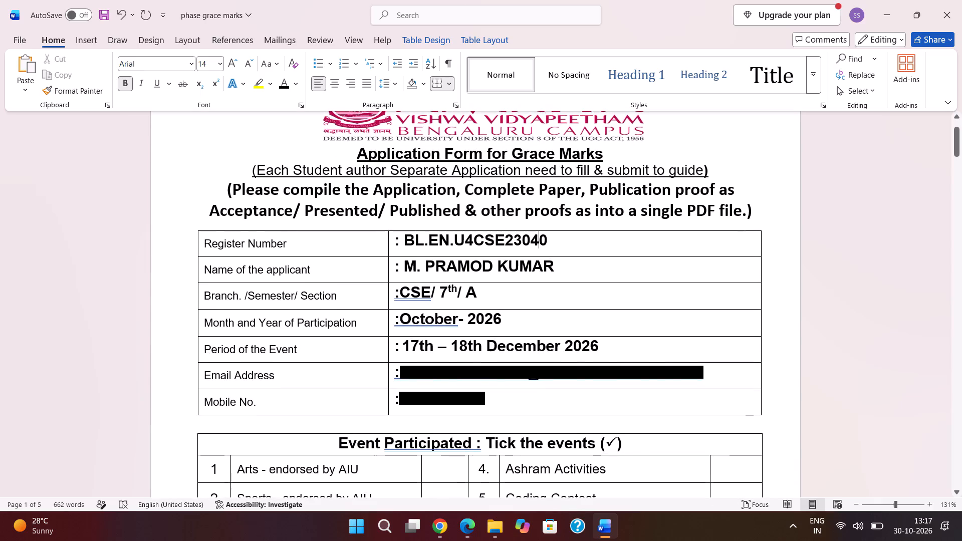
pyautogui.click(517, 372)
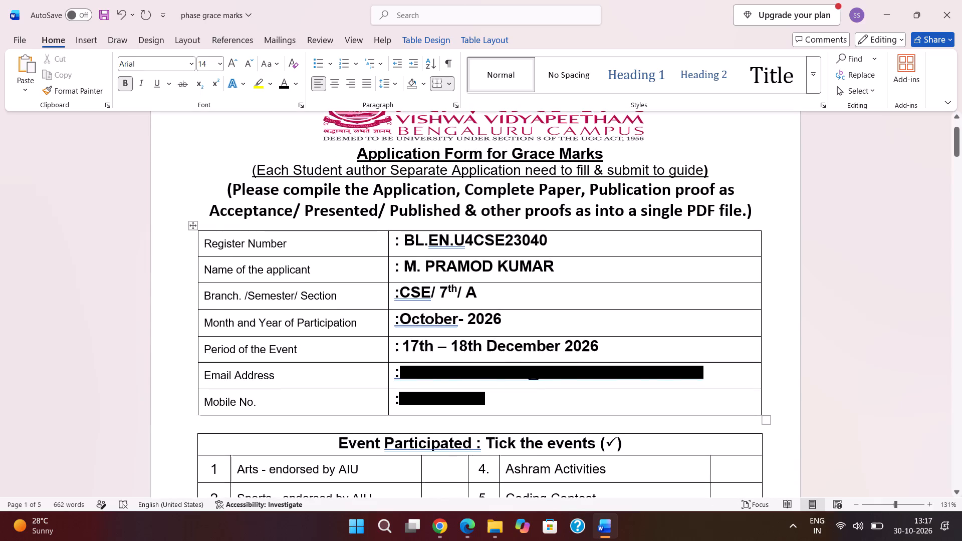
pyautogui.press('BackSpace')
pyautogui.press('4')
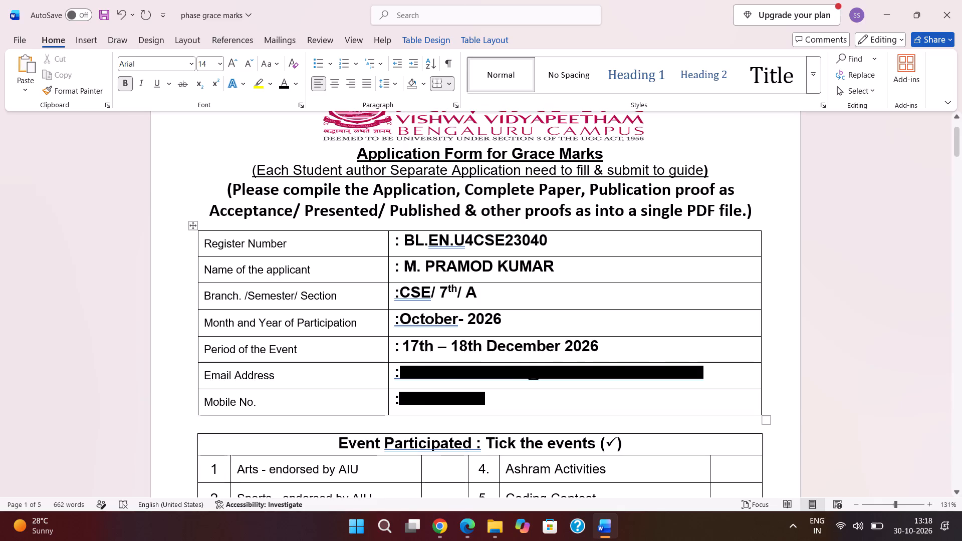
# Delete the existing mobile number from the applicant details table.
pyautogui.click(495, 399)
pyautogui.press('BackSpace')
pyautogui.press('BackSpace')
pyautogui.press('BackSpace')
pyautogui.press('BackSpace')
pyautogui.press('BackSpace')
pyautogui.press('BackSpace')
pyautogui.press('BackSpace')
pyautogui.press('BackSpace')
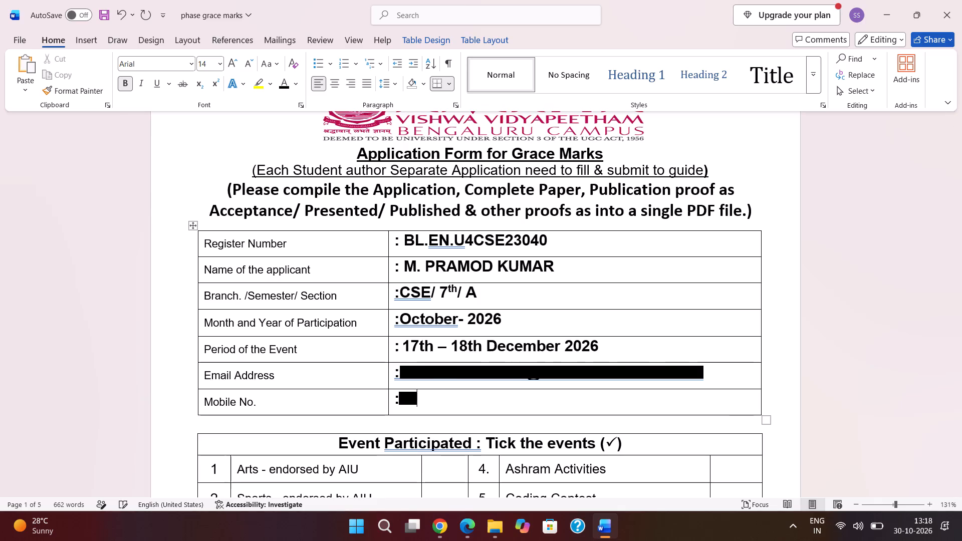
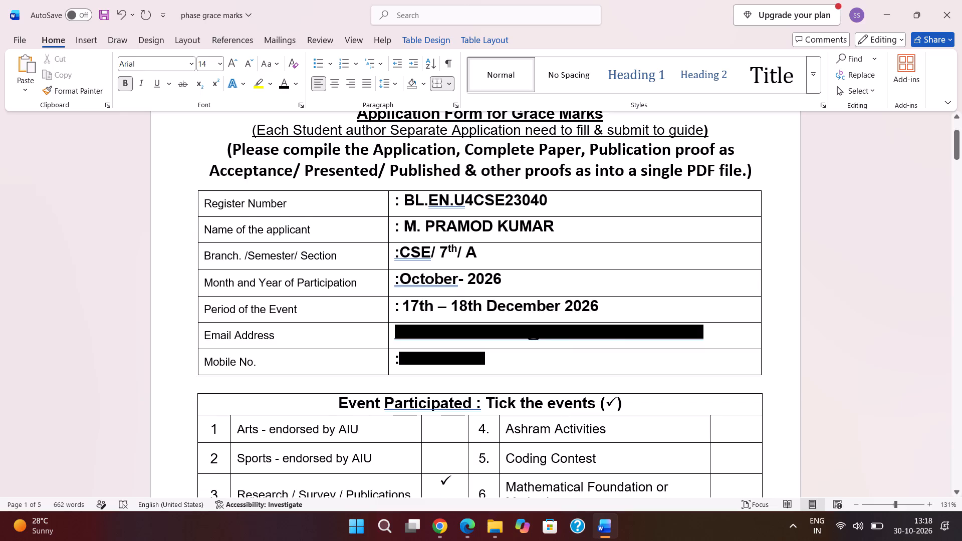
# Replace the first student's name in the certificate statement on the form's last page with the other student's name, in capitals.
pyautogui.scroll(-3, 495, 399)
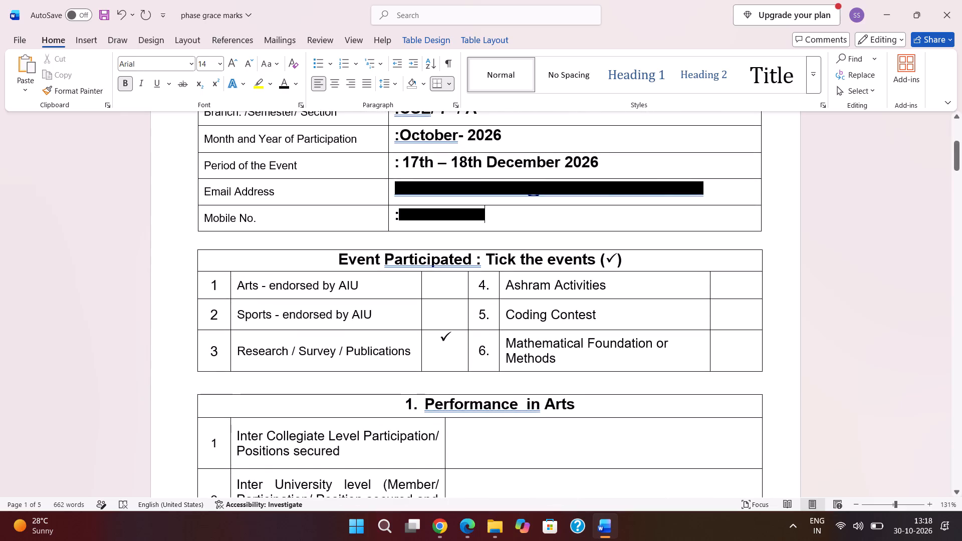
pyautogui.scroll(3, 495, 399)
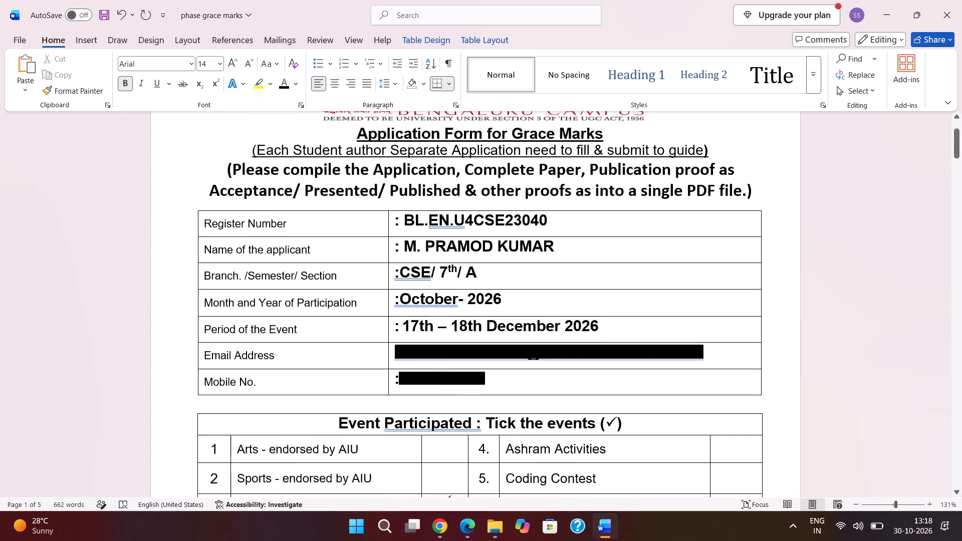
pyautogui.scroll(1, 495, 399)
pyautogui.scroll(-8, 495, 399)
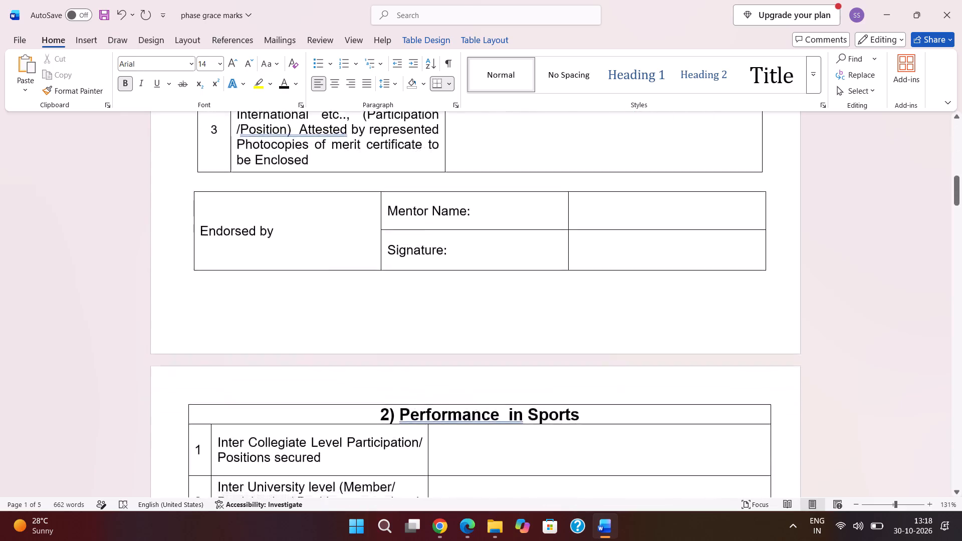
pyautogui.scroll(-7, 495, 399)
pyautogui.scroll(2, 495, 399)
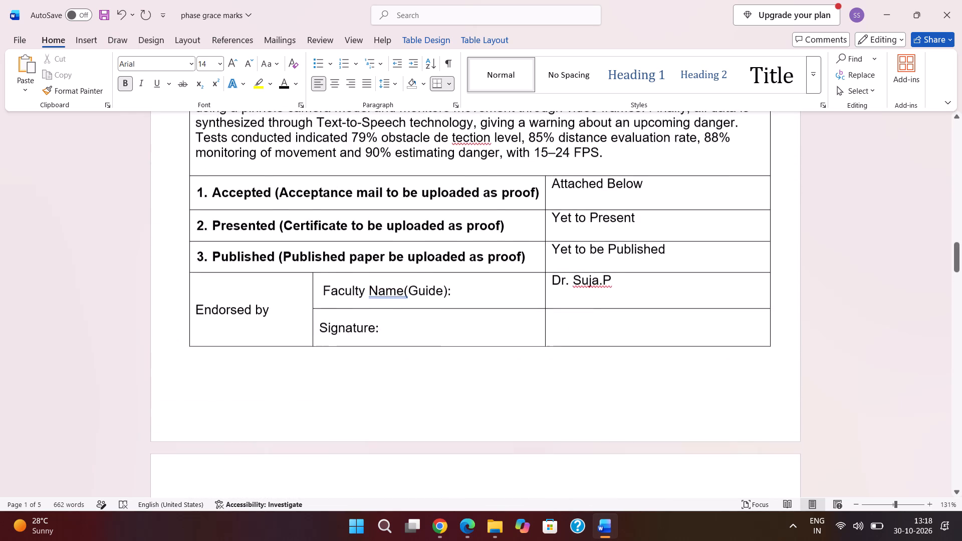
pyautogui.scroll(5, 495, 399)
pyautogui.scroll(-4, 495, 399)
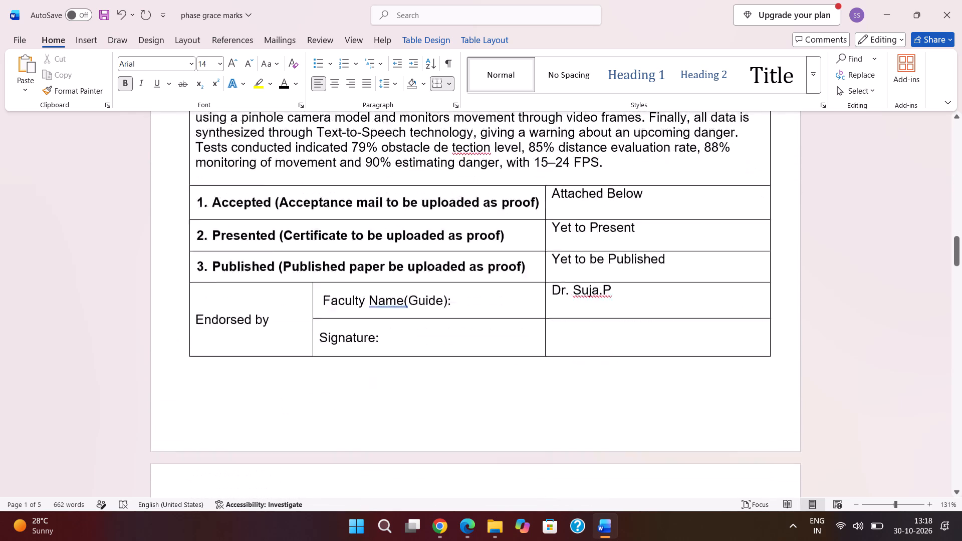
pyautogui.scroll(-5, 495, 399)
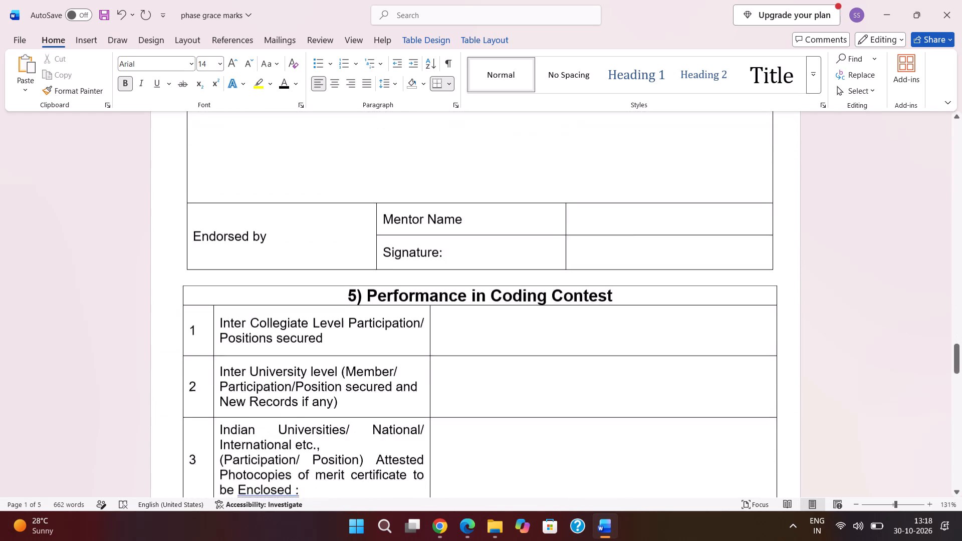
pyautogui.scroll(-2, 495, 399)
pyautogui.scroll(2, 495, 399)
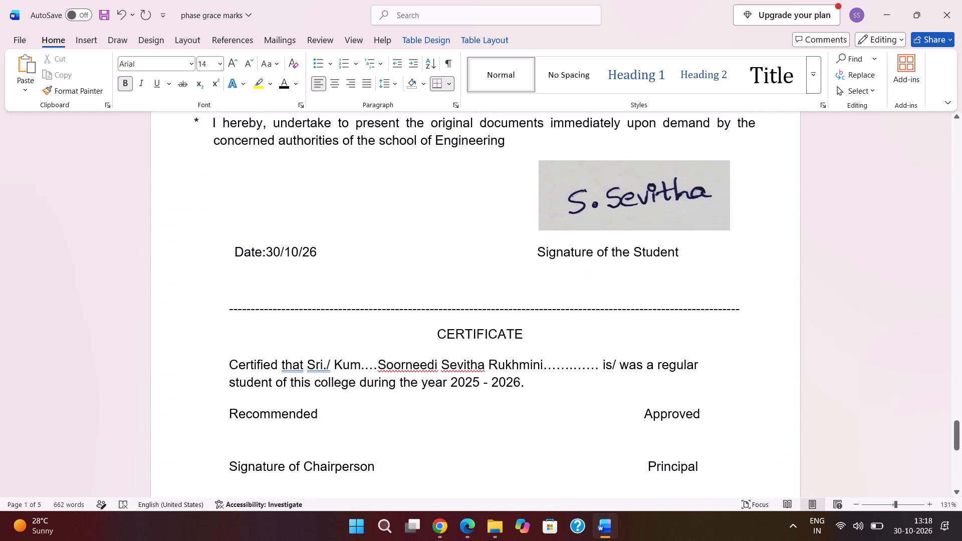
pyautogui.click(544, 369)
pyautogui.press('BackSpace')
pyautogui.press('BackSpace')
pyautogui.press('BackSpace')
pyautogui.press('BackSpace')
pyautogui.press('BackSpace')
pyautogui.press('BackSpace')
pyautogui.press('BackSpace')
pyautogui.press('BackSpace')
pyautogui.press('BackSpace')
pyautogui.press('BackSpace')
pyautogui.press('BackSpace')
pyautogui.press('BackSpace')
pyautogui.press('BackSpace')
pyautogui.press('BackSpace')
pyautogui.press('BackSpace')
pyautogui.press('BackSpace')
pyautogui.press('BackSpace')
pyautogui.press('BackSpace')
pyautogui.press('BackSpace')
pyautogui.press('BackSpace')
pyautogui.press('BackSpace')
pyautogui.press('BackSpace')
pyautogui.press('BackSpace')
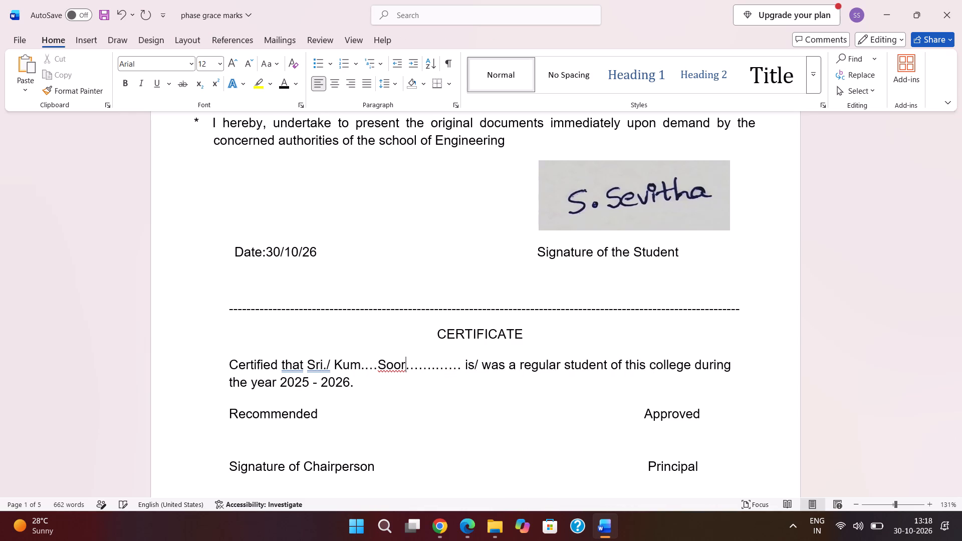
pyautogui.press('BackSpace')
pyautogui.press('BackSpace')
pyautogui.press('BackSpace')
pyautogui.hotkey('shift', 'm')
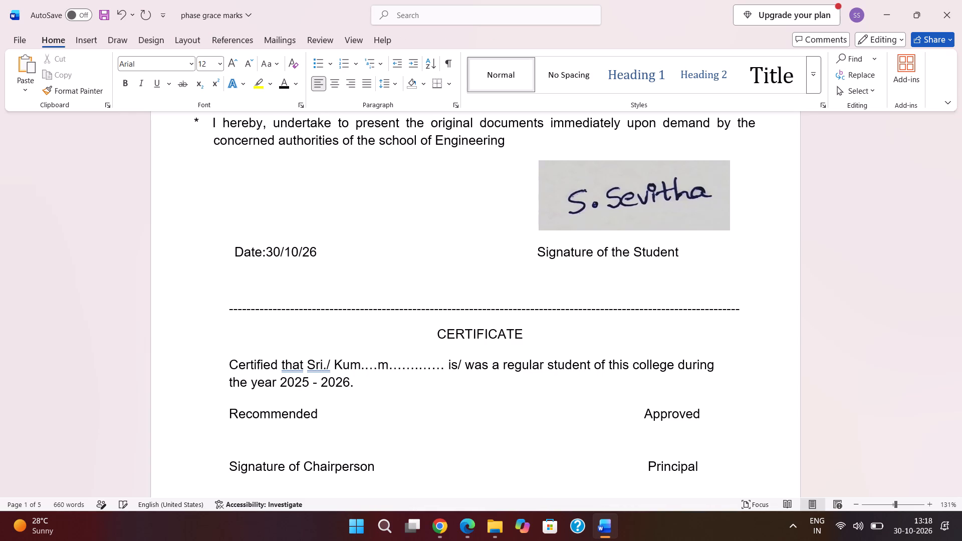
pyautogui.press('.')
pyautogui.press('BackSpace')
pyautogui.press('BackSpace')
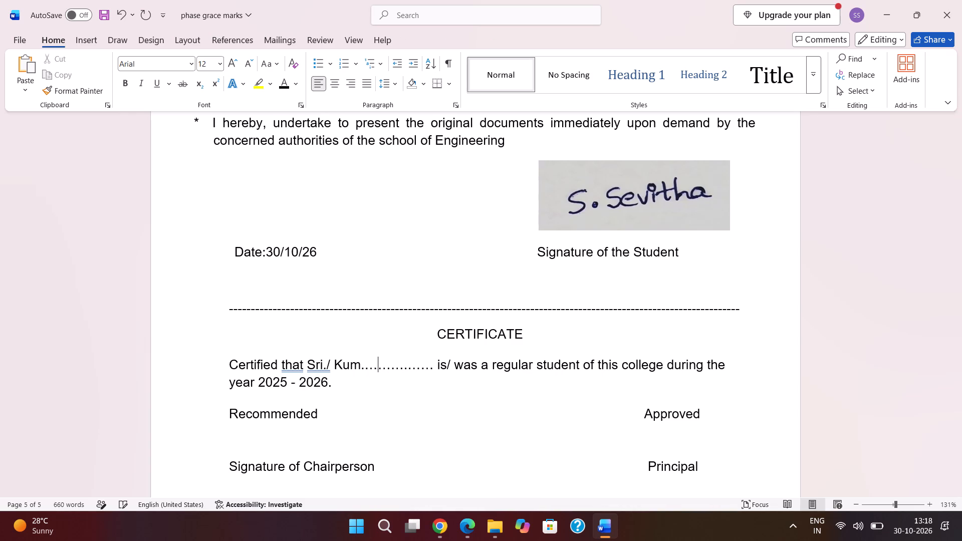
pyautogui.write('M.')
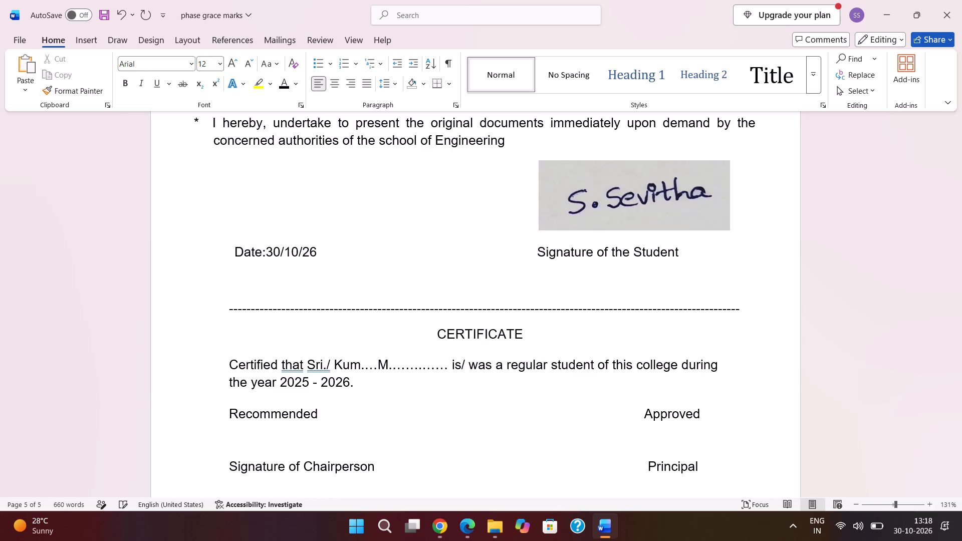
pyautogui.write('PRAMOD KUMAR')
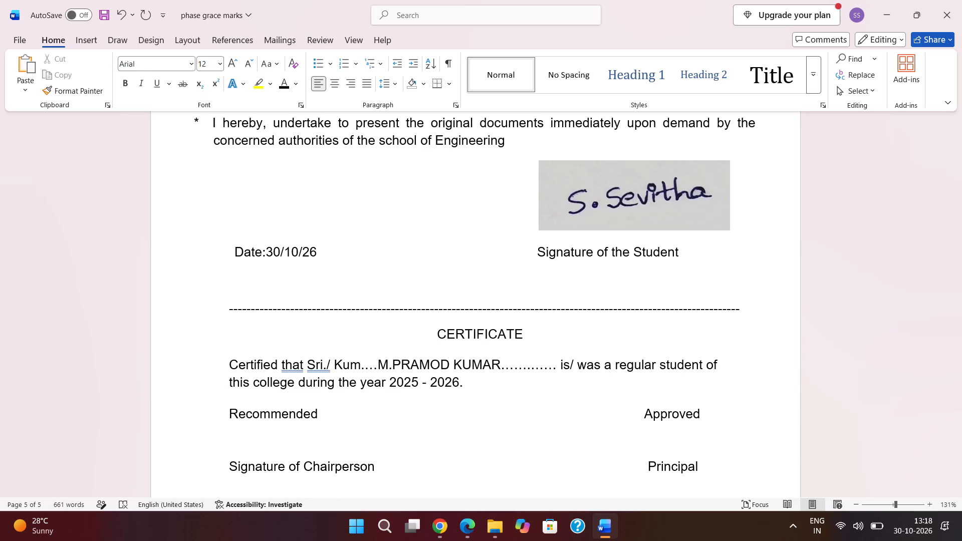
# Start a screen capture of the form's first page with the applicant details table in view.
pyautogui.scroll(16, 544, 369)
pyautogui.scroll(13, 544, 369)
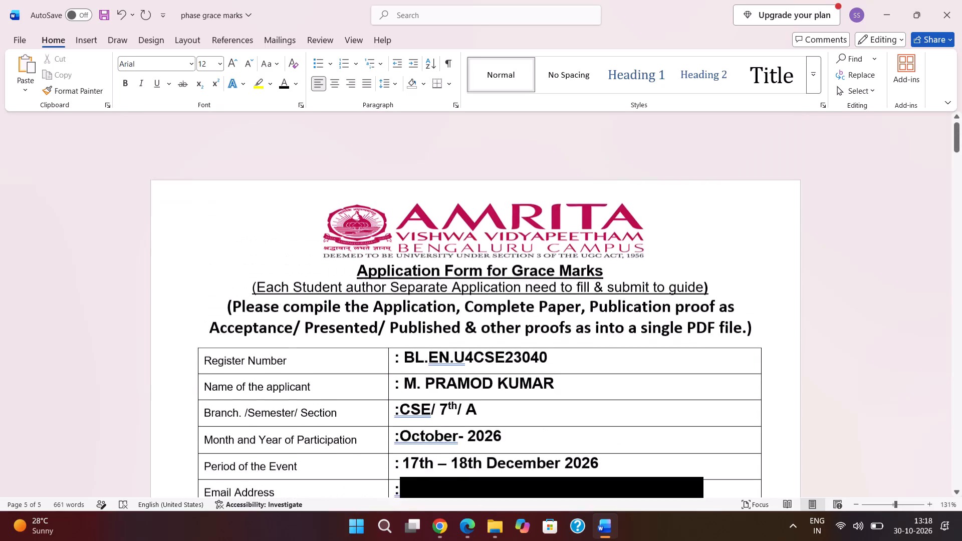
pyautogui.scroll(-1, 544, 369)
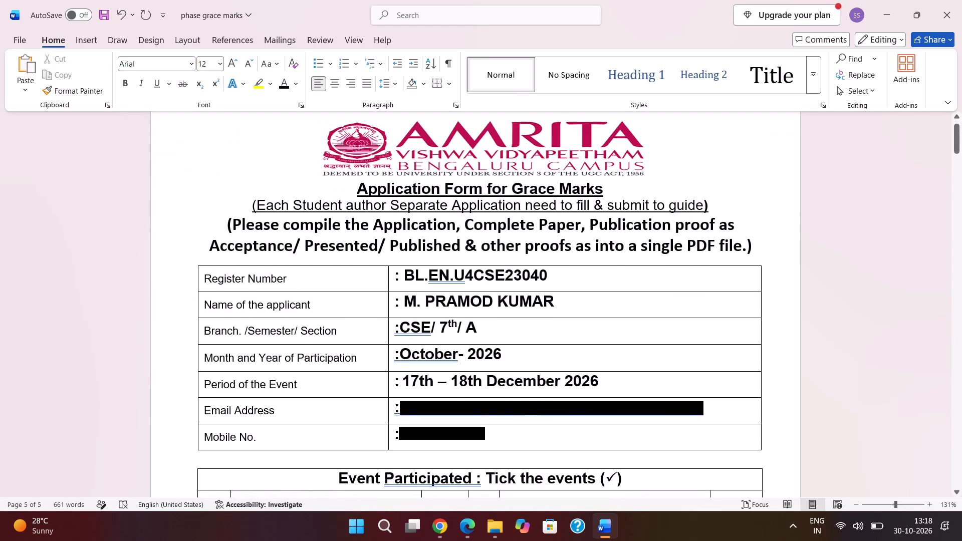
pyautogui.press('Print')
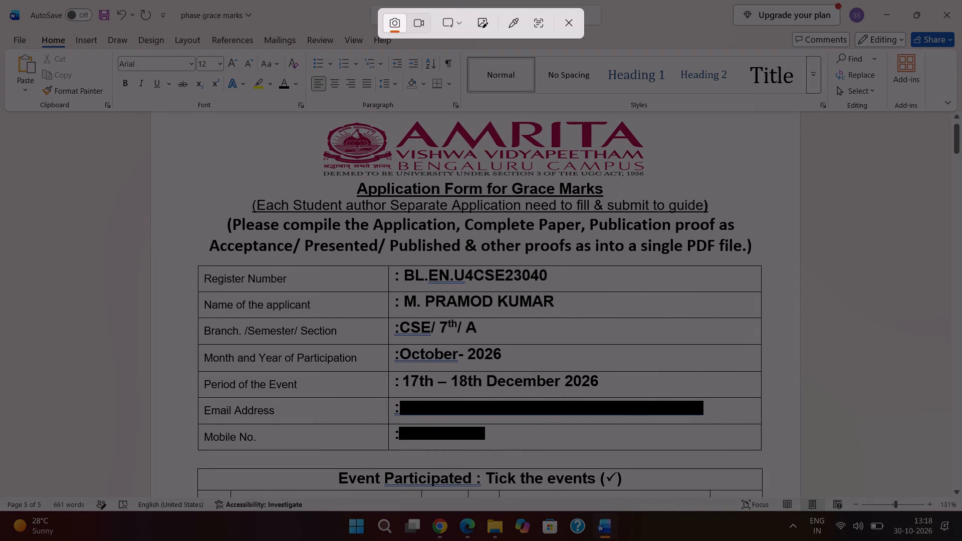
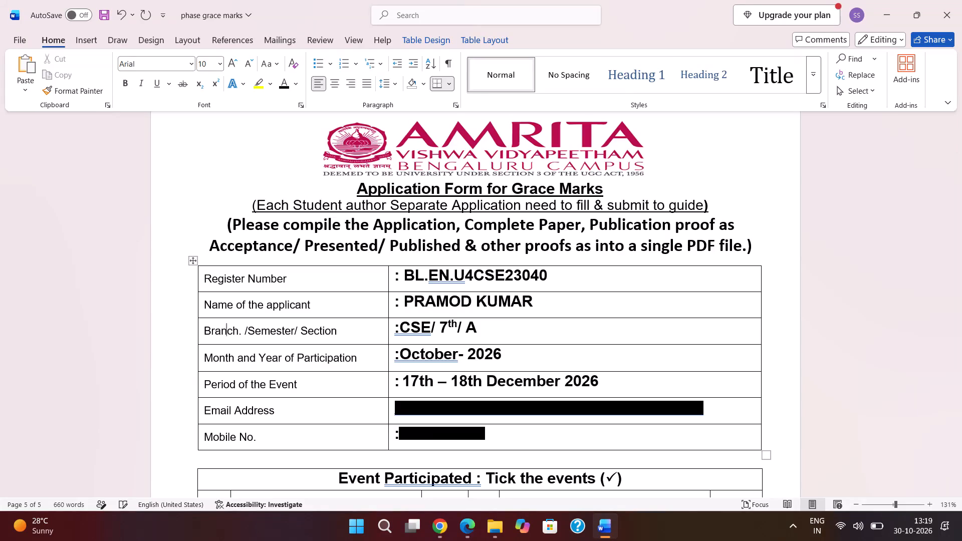
# Place the text cursor at the end of the applicant's name in the first-page details table.
pyautogui.click(541, 303)
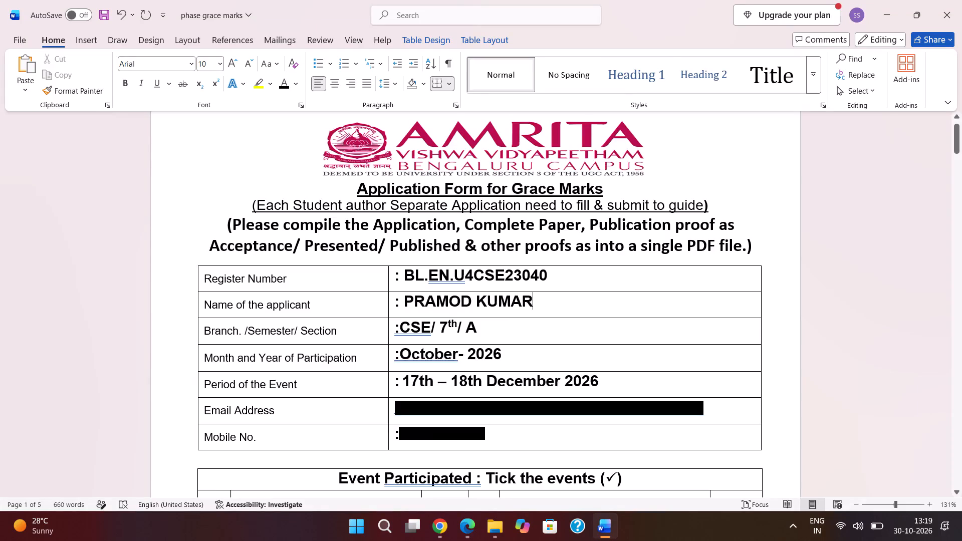
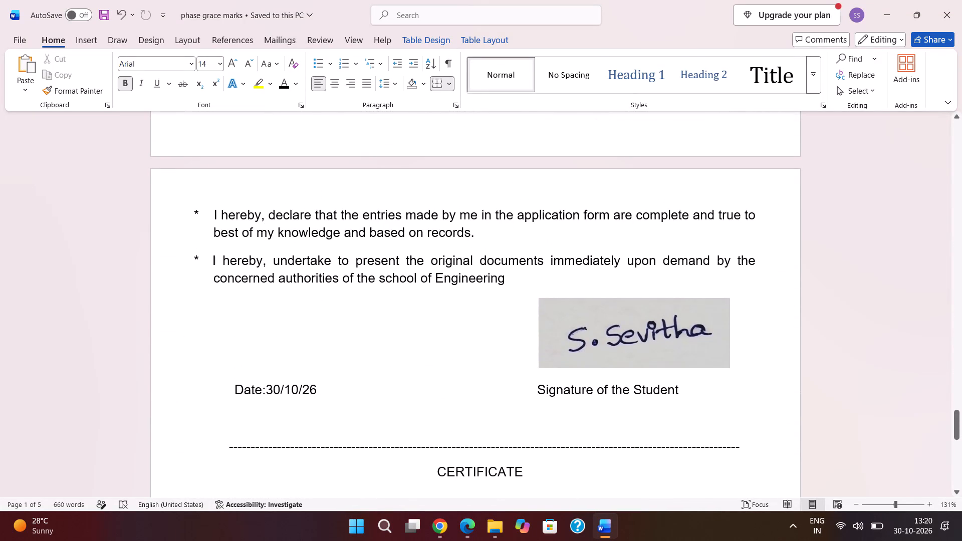
# Delete the first student's signature image above the "Signature of the Student" line on the declaration page.
pyautogui.click(584, 320)
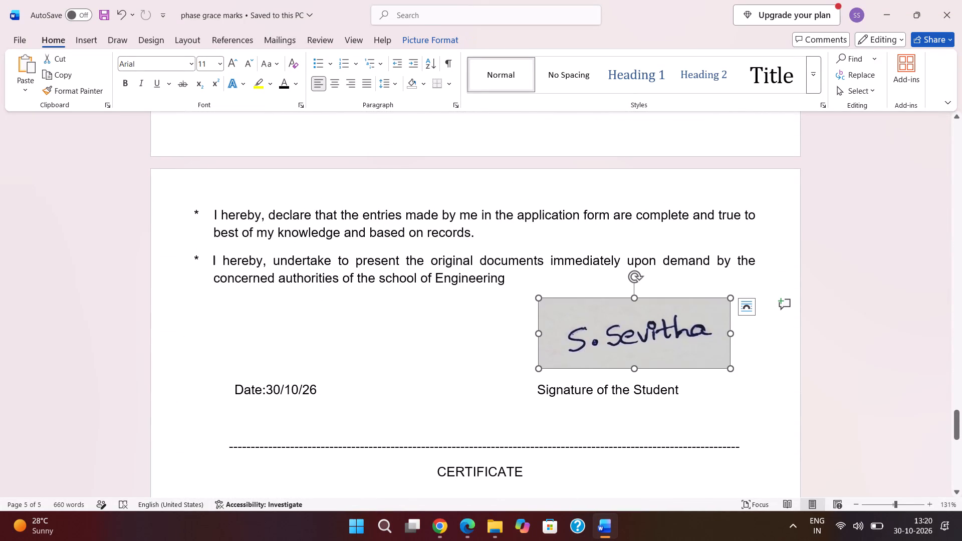
pyautogui.press('Delete')
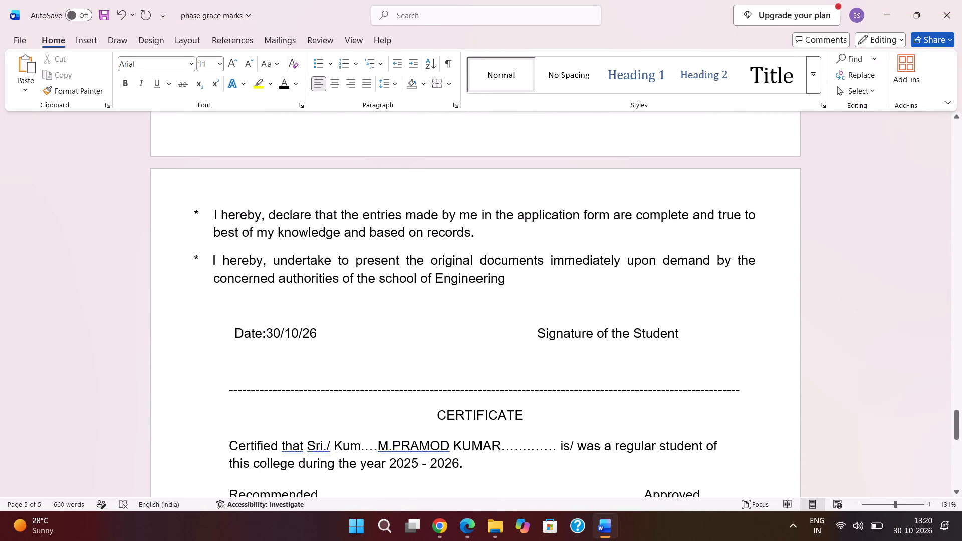
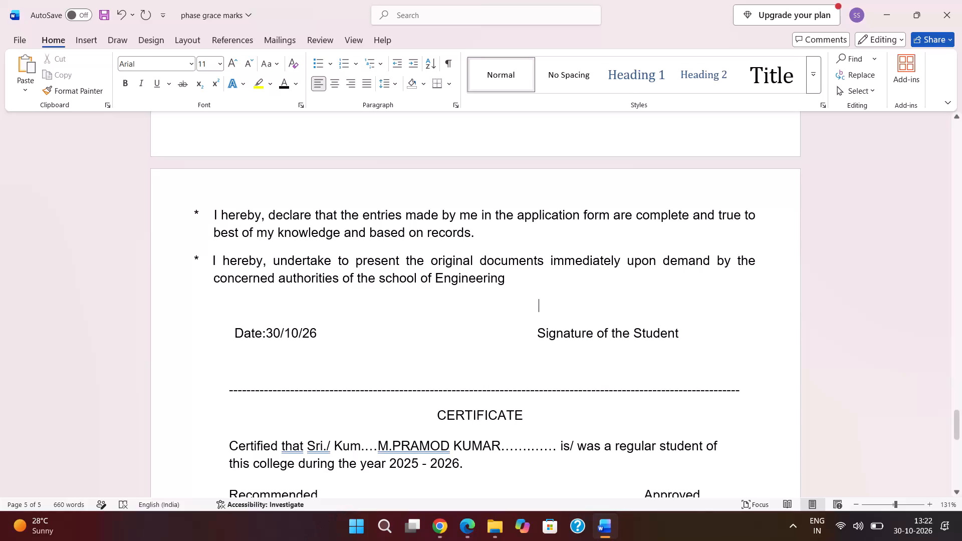
# Move the initial "M" from the front of the student's name to its end, as ".M", in the CERTIFICATE paragraph.
pyautogui.click(393, 449)
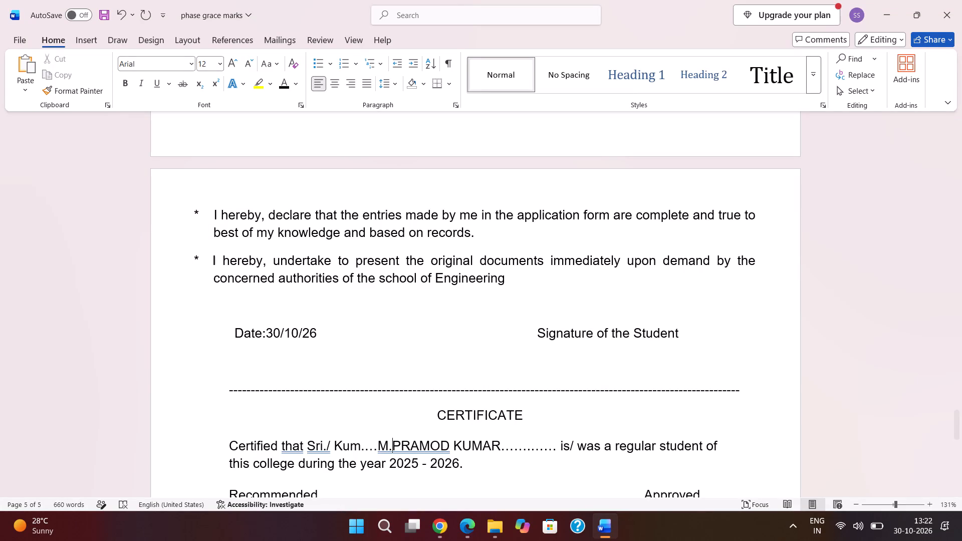
pyautogui.press('BackSpace')
pyautogui.press('BackSpace')
pyautogui.click(488, 450)
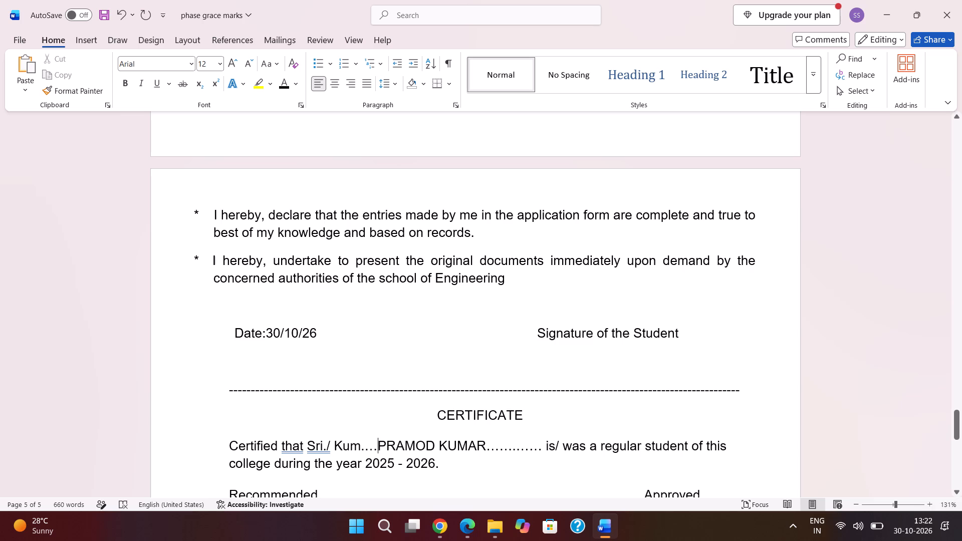
pyautogui.press('Right')
pyautogui.press('Left')
pyautogui.write('.M')
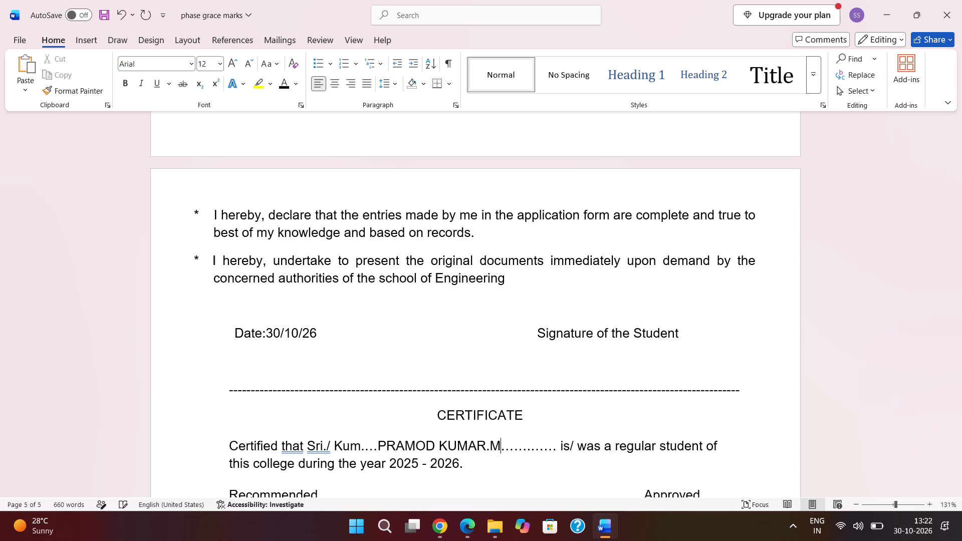
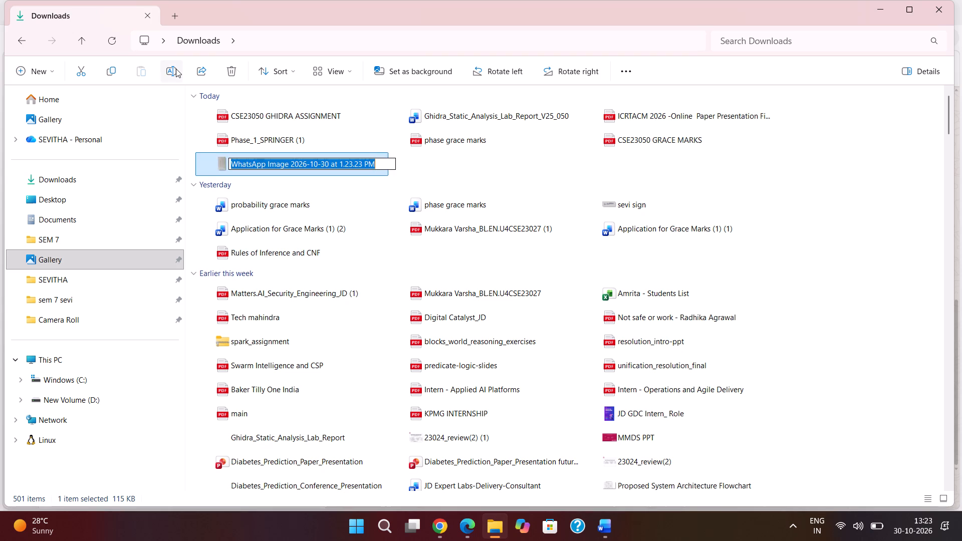
# Rename the WhatsApp image downloaded today in the Downloads folder as "pramod".
pyautogui.press('BackSpace')
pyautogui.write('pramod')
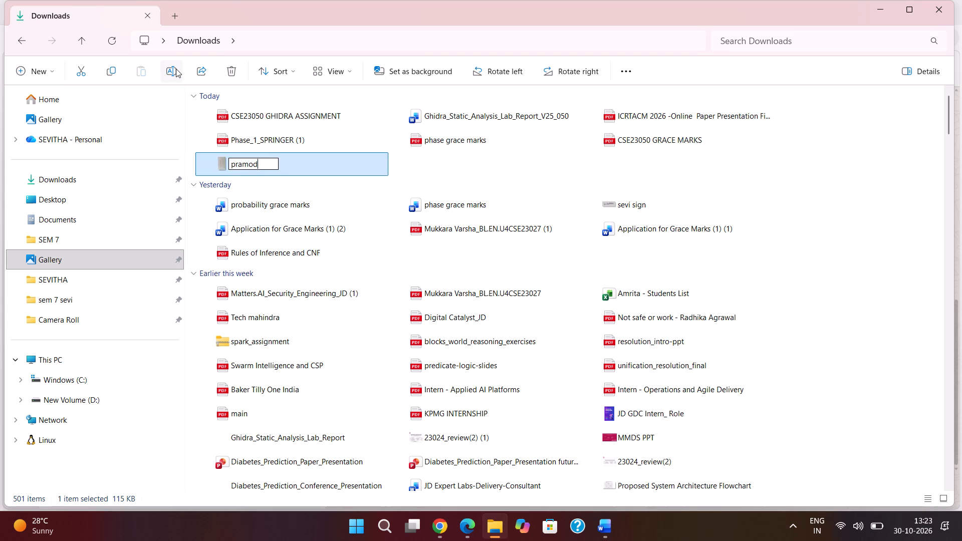
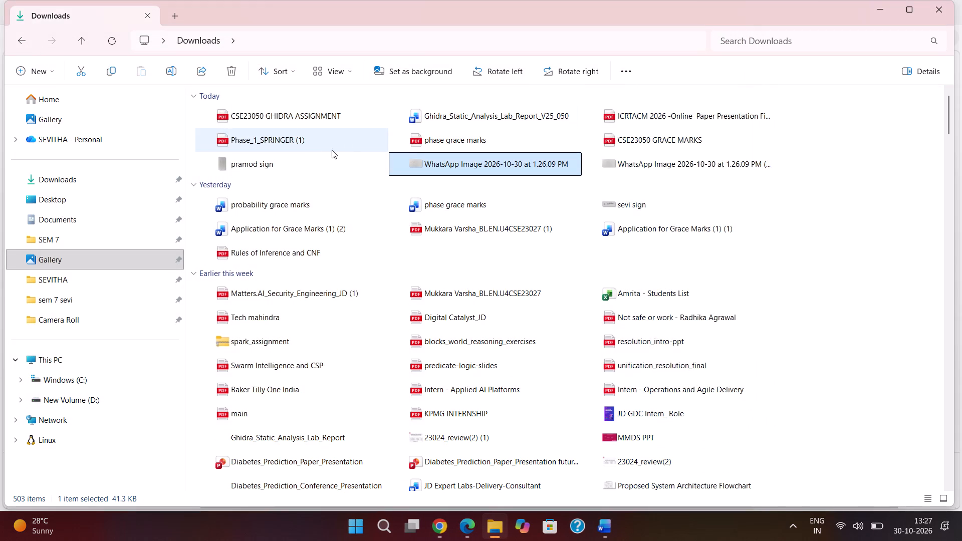
# Delete the "pramod sign" image and the duplicate copy of the "WhatsApp Image 2026-10-30 at 1.26.09 PM" file from Downloads.
pyautogui.click(302, 158)
pyautogui.press('Delete')
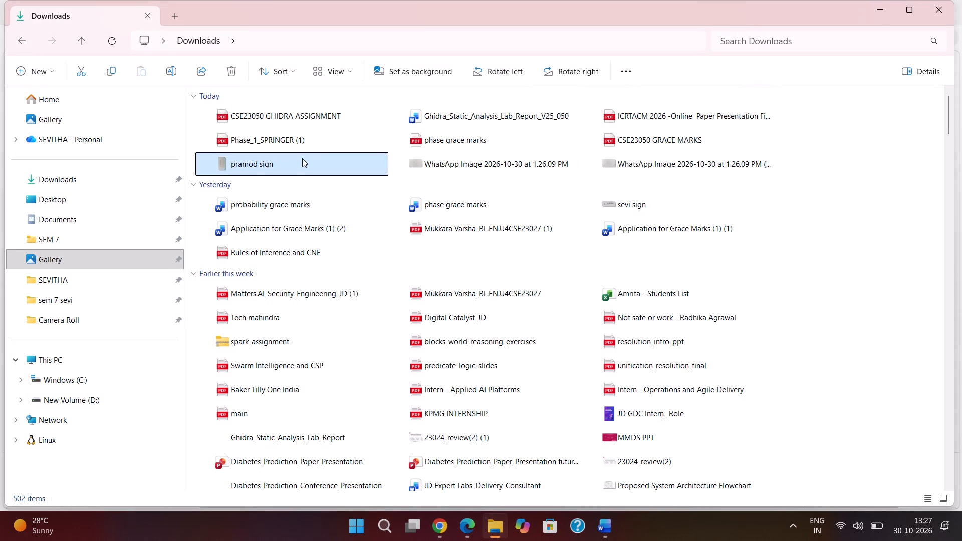
pyautogui.click(454, 165)
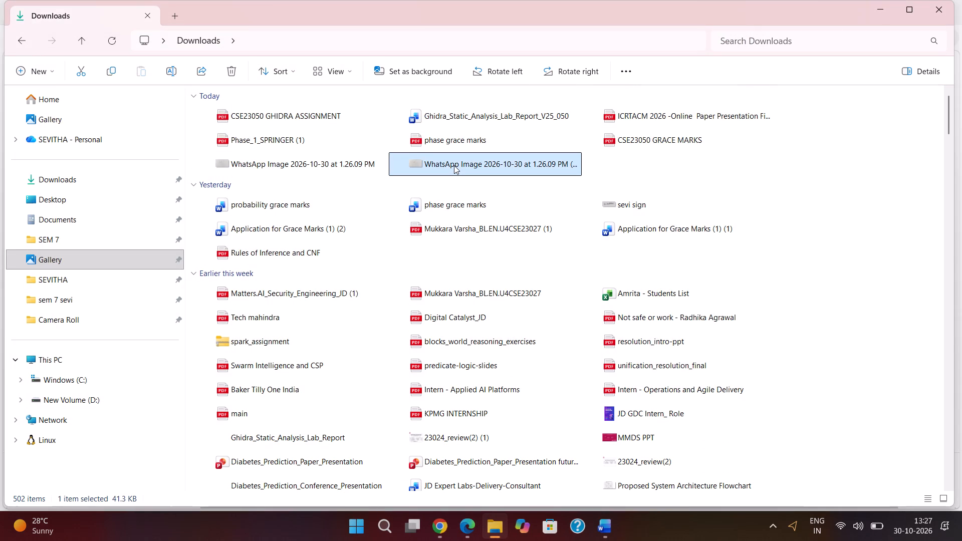
pyautogui.press('Delete')
# Open the remaining "WhatsApp Image 2026-10-30 at 1.26.09 PM" file for renaming and clear its current name.
pyautogui.click(262, 171)
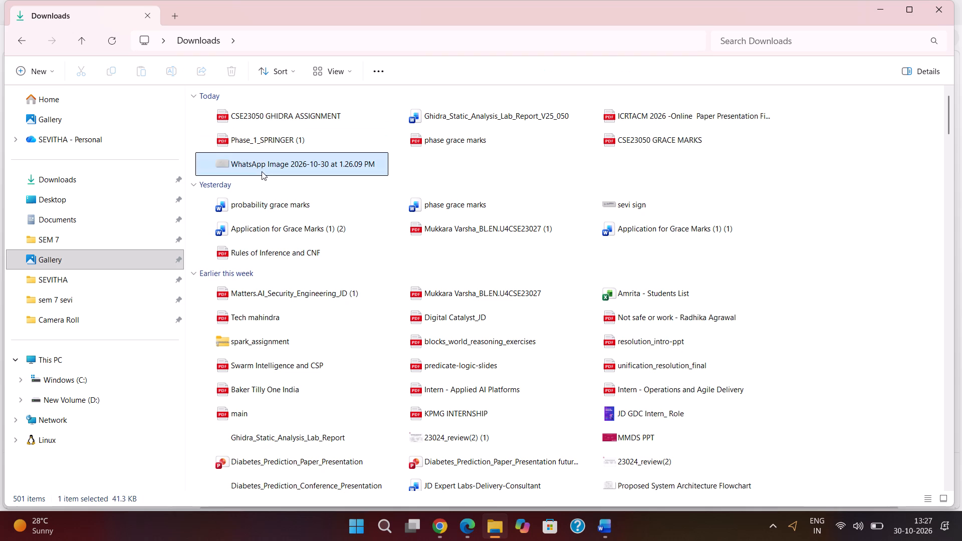
pyautogui.click(174, 70)
pyautogui.press('BackSpace')
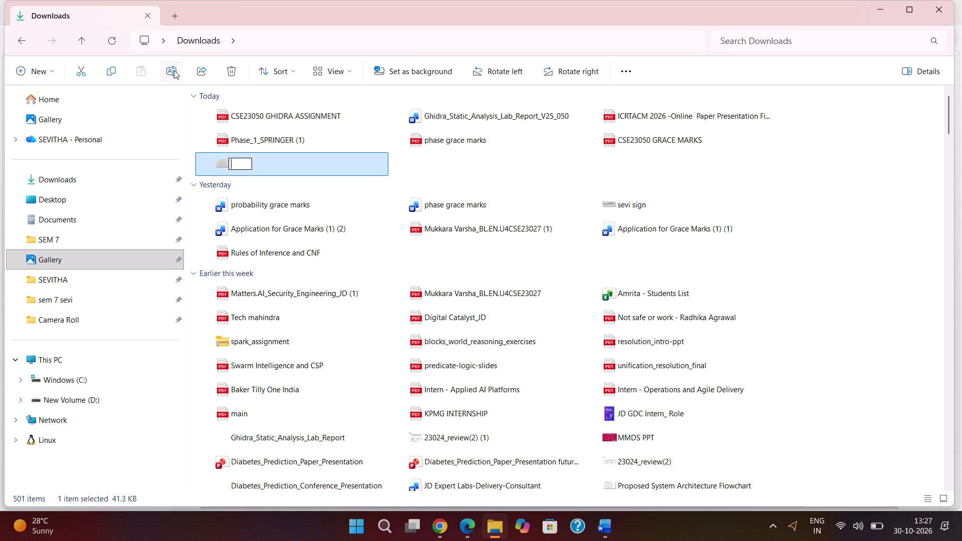
# Rename the selected signature image in Downloads as "pramod sign".
pyautogui.write('pramod sign')
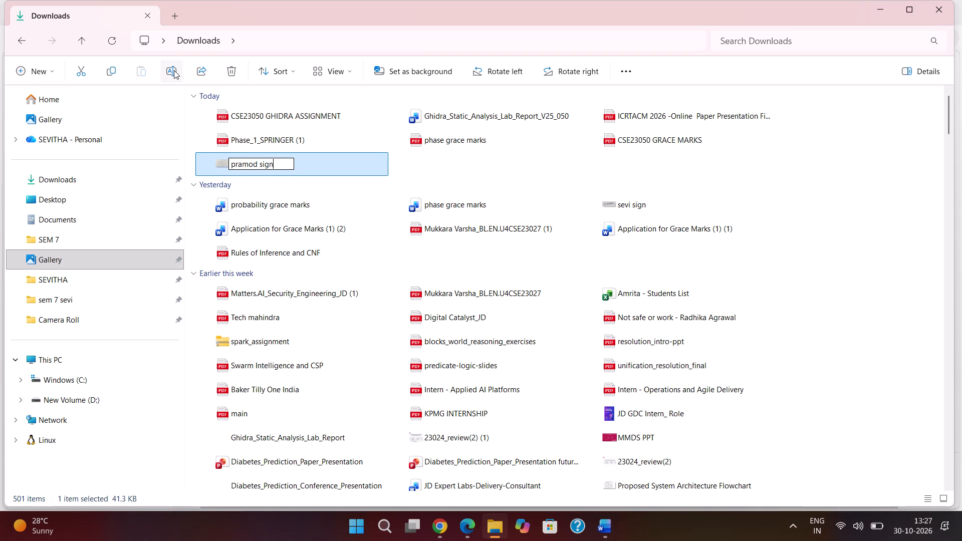
pyautogui.press('Return')
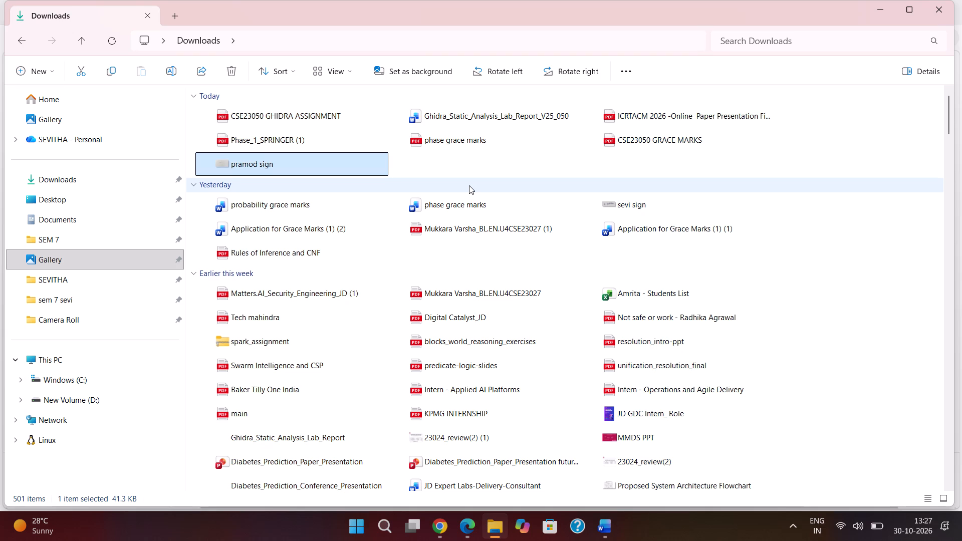
pyautogui.click(426, 172)
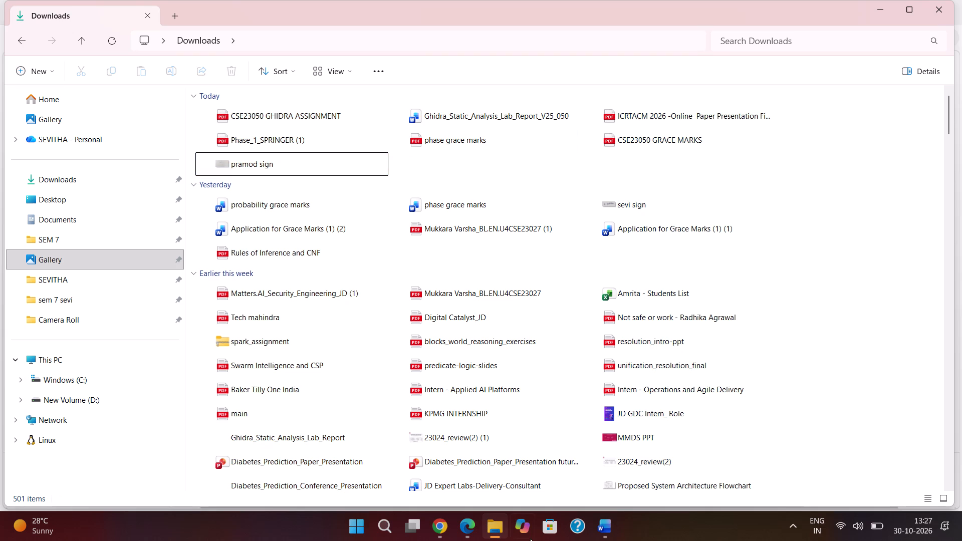
# Switch to the "phase grace marks" document in Word and review the application form back to the applicant details.
pyautogui.click(599, 526)
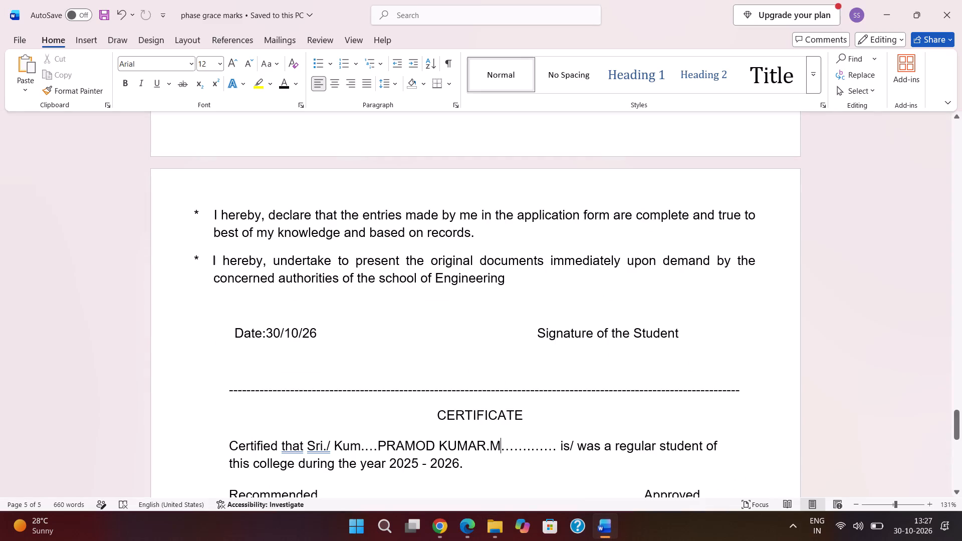
pyautogui.scroll(13, 487, 389)
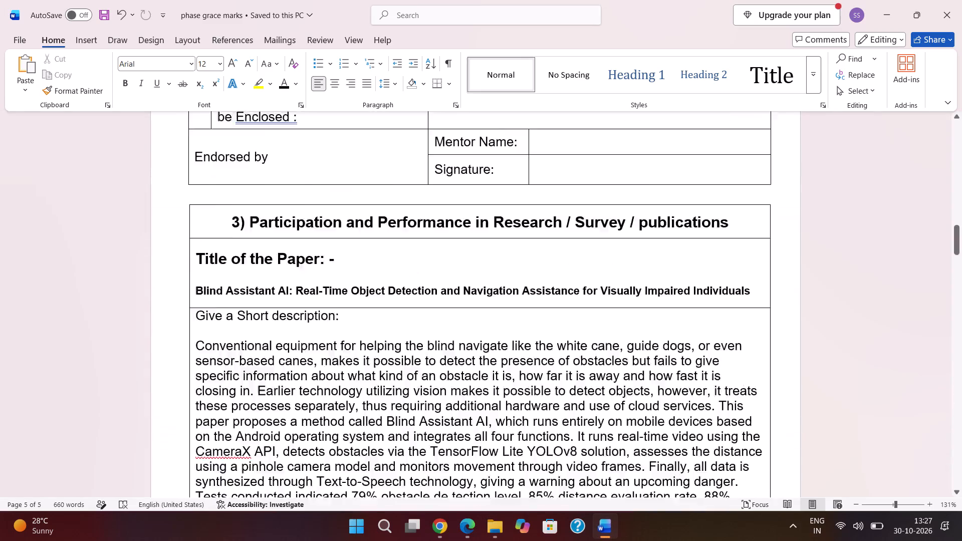
pyautogui.scroll(10, 487, 389)
pyautogui.scroll(-1, 487, 389)
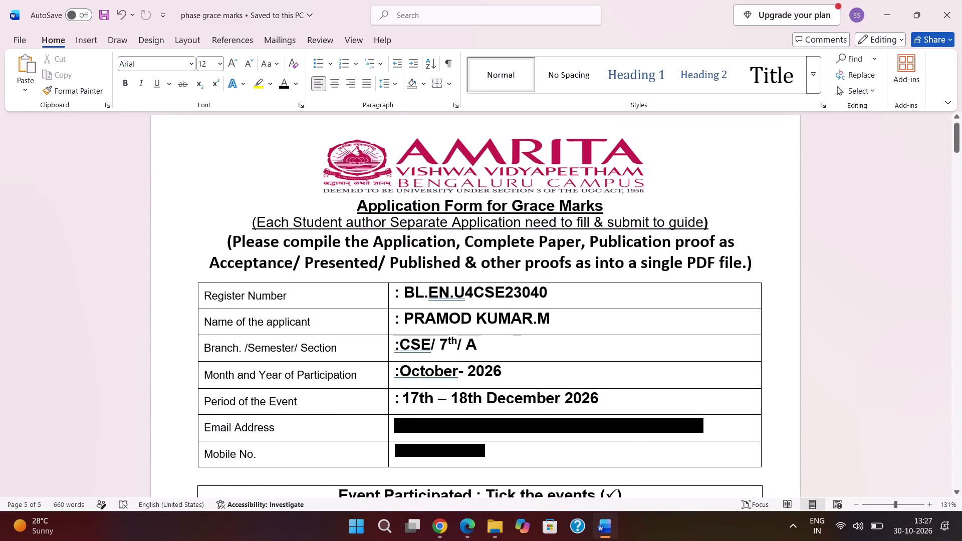